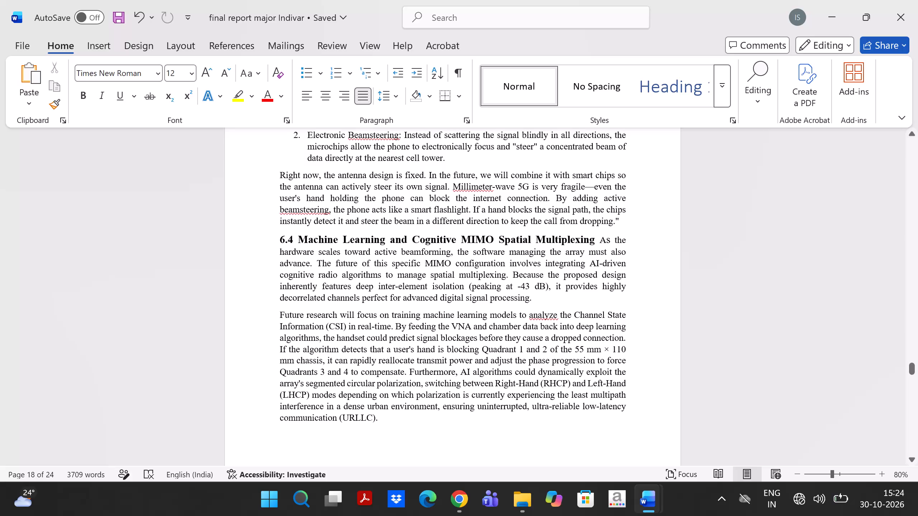
Examine the project report's future-scope sections 6.3 and 6.4, its title page and its recommendation page.
scroll(413, 238, up, 5)
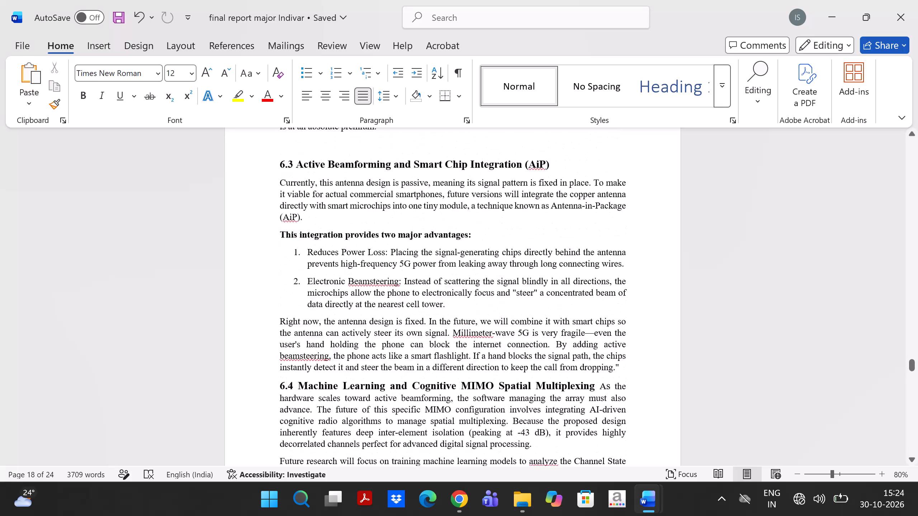
scroll(413, 238, up, 18)
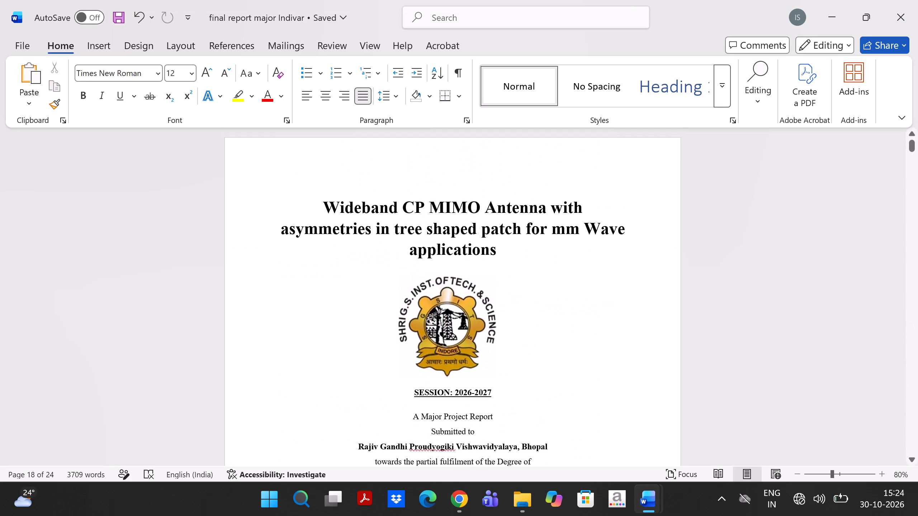
scroll(413, 238, down, 4)
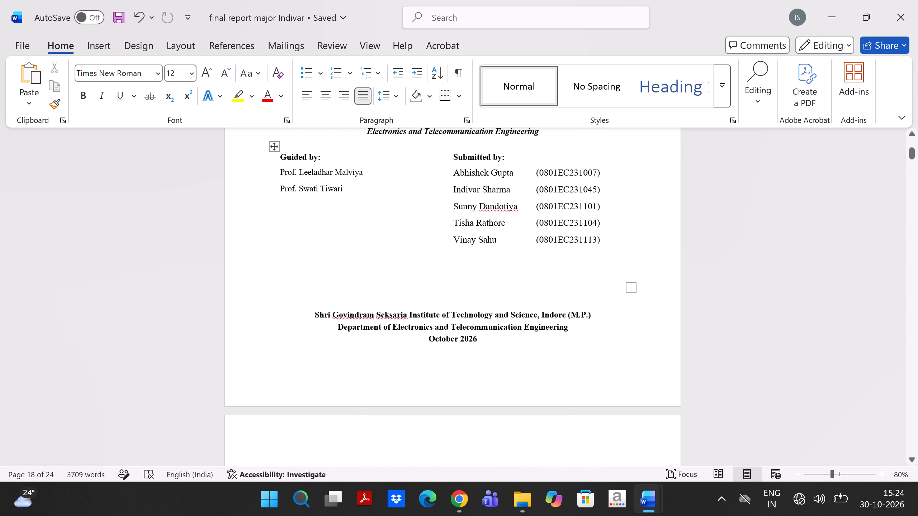
scroll(413, 238, down, 1)
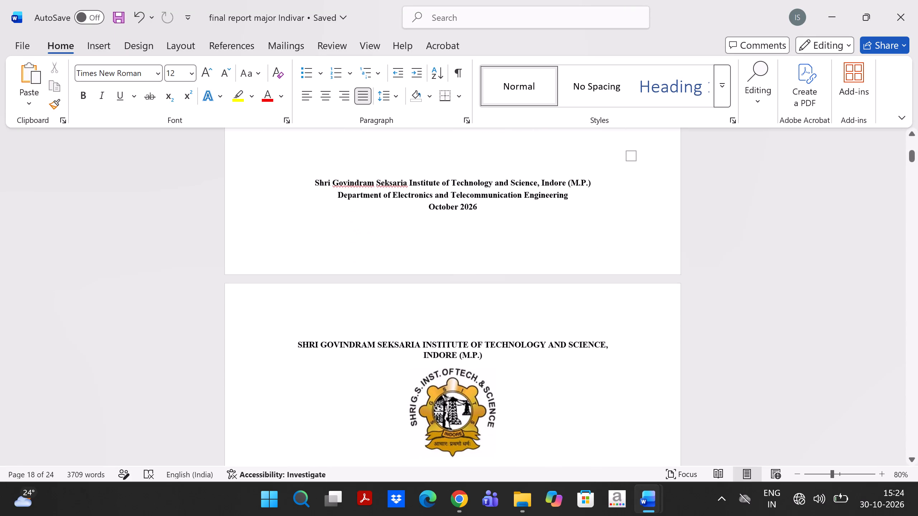
scroll(413, 238, down, 1)
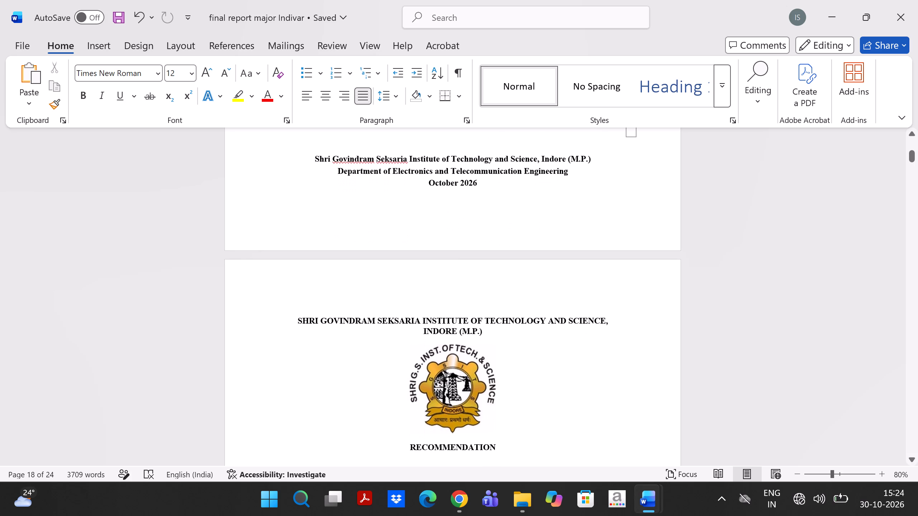
scroll(413, 238, down, 2)
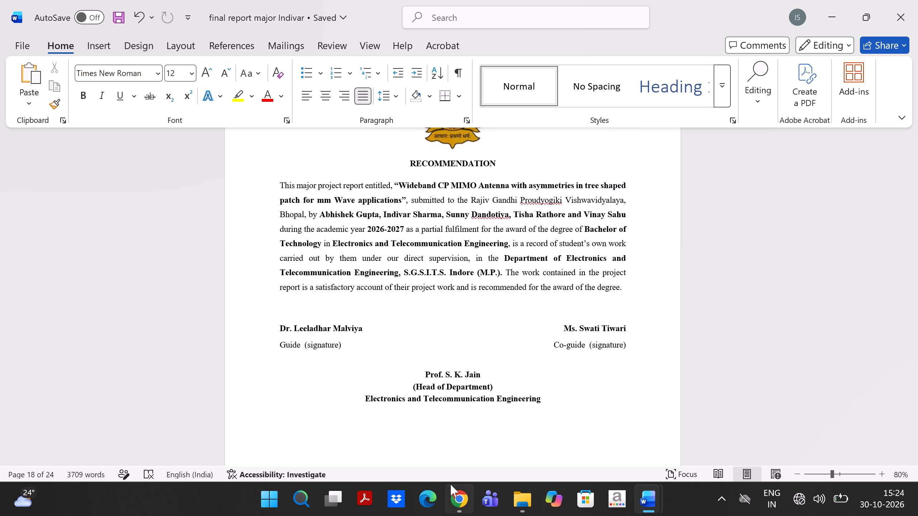
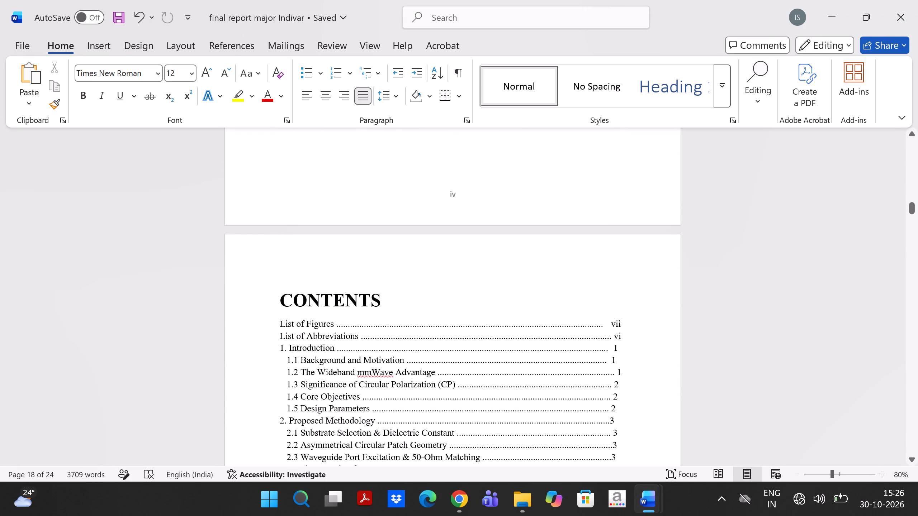
Extend the dot leader of the 1. Introduction contents entry by one dot, keeping its page number spaced after it.
click(613, 345)
key(space)
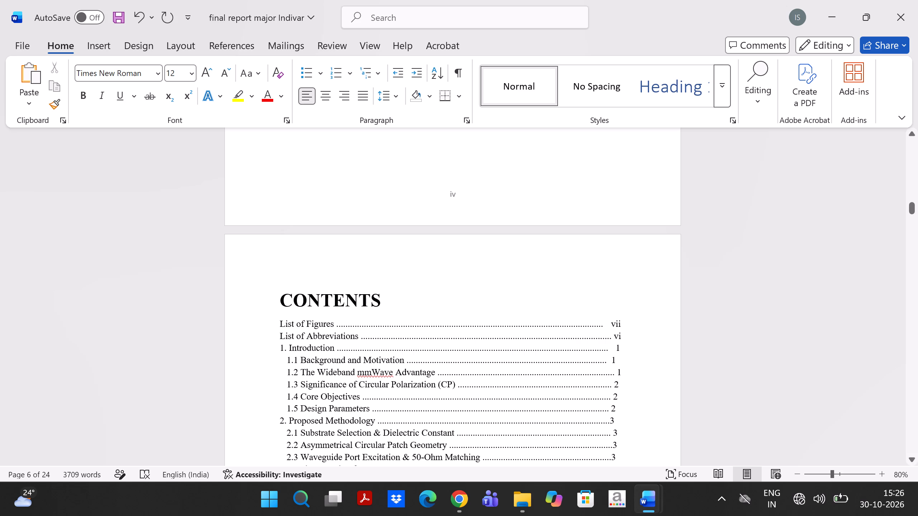
key(Left)
key(Left)
key(Left)
key(period)
key(Left)
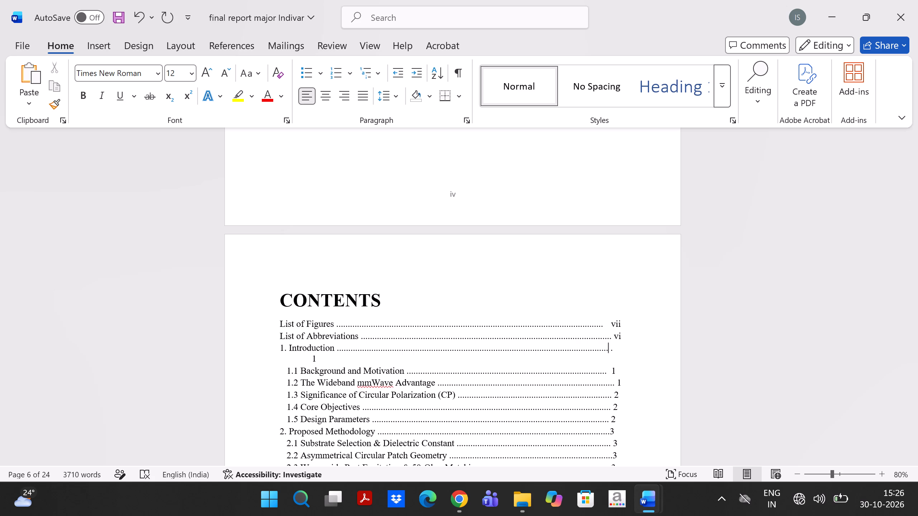
key(Left)
key(Right)
key(BackSpace)
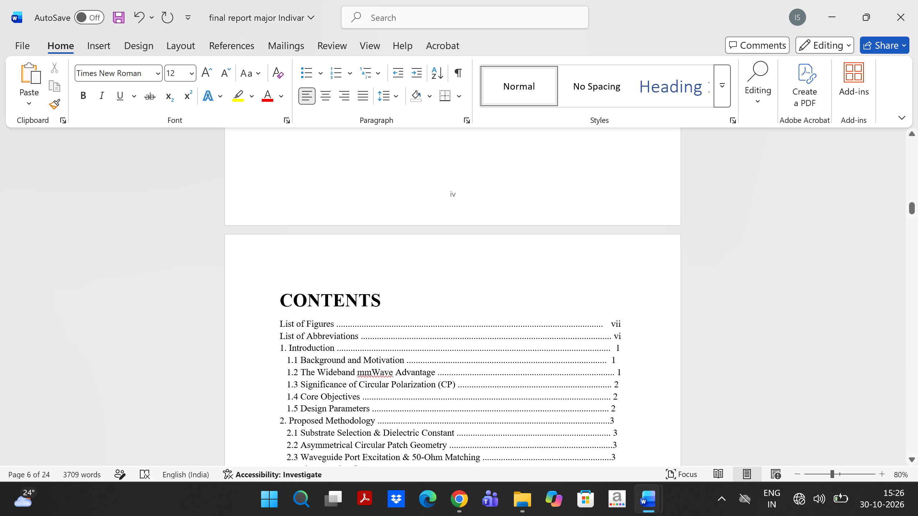
Add one space before the page number of contents entry 1.1 and remove one before the 1. Introduction page number.
click(609, 361)
key(space)
key(space)
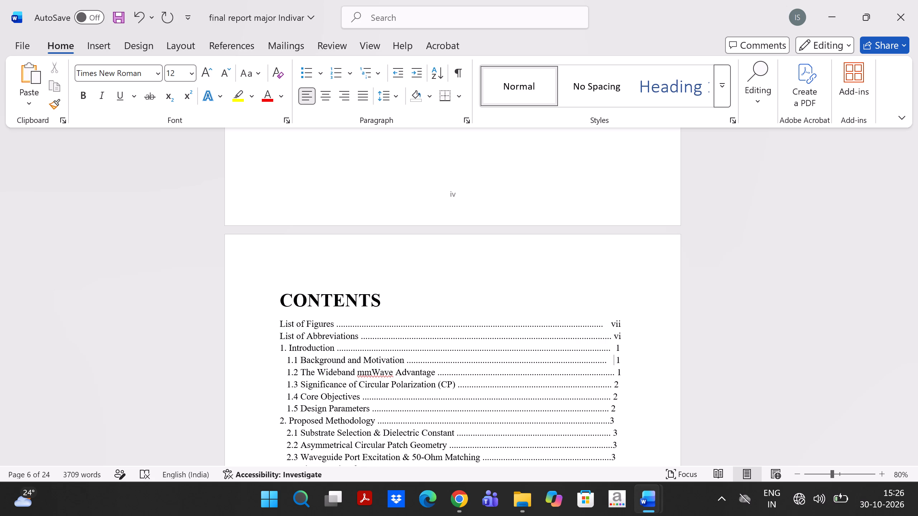
key(BackSpace)
key(Right)
key(Up)
key(BackSpace)
Shorten the dot leader of contents entry 1.2 The Wideband mmWave Advantage by two dots, leaving one space before its page number.
key(Down)
key(Down)
key(Right)
key(BackSpace)
key(BackSpace)
key(space)
key(BackSpace)
key(period)
scroll(609, 361, down, 1)
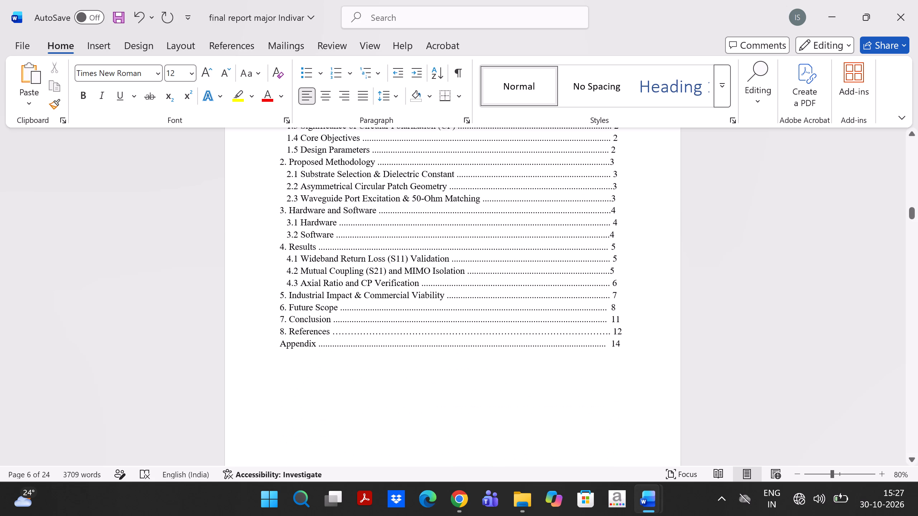
scroll(626, 320, up, 1)
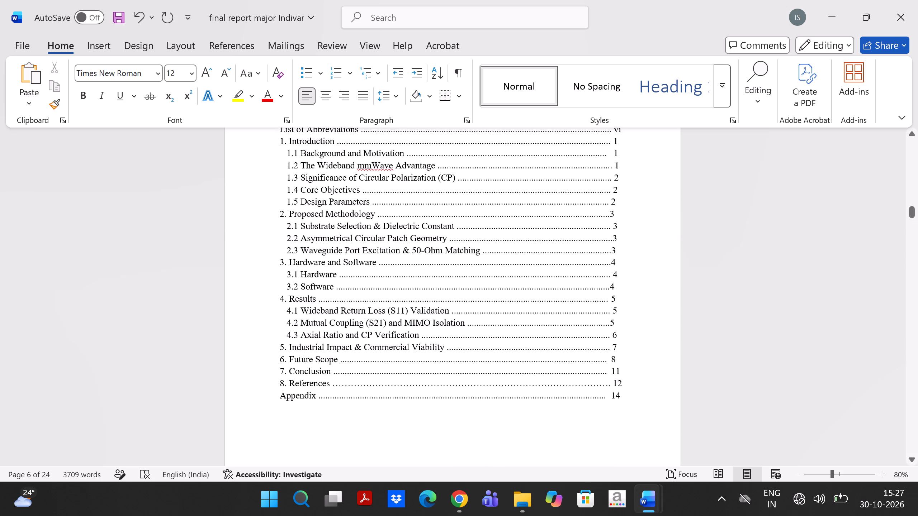
key(BackSpace)
Remove one leader dot from contents entry 1.3 Significance of Circular Polarization and put two spaces before its page number.
scroll(626, 320, up, 1)
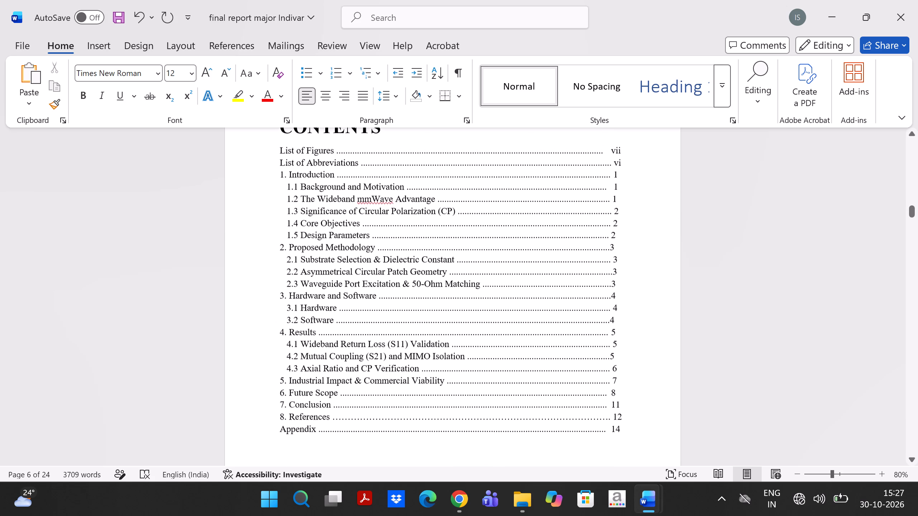
scroll(626, 320, up, 1)
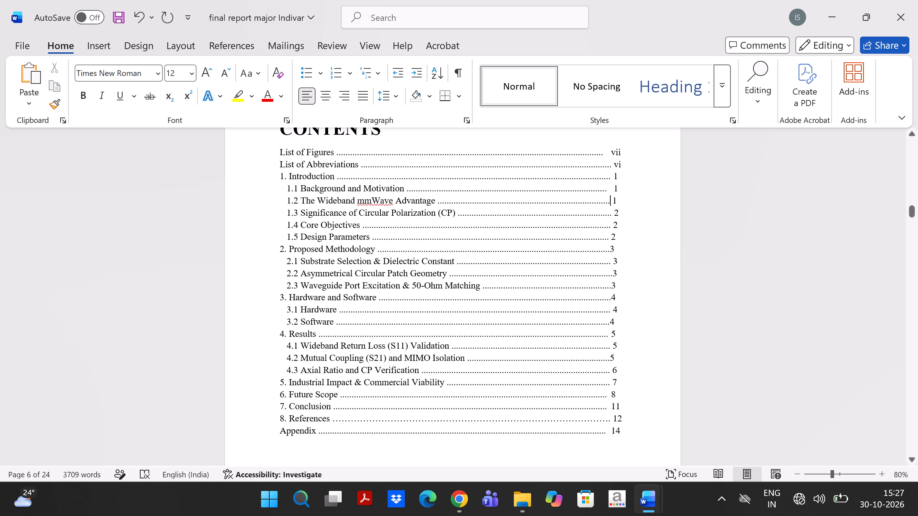
click(614, 214)
key(BackSpace)
key(BackSpace)
key(space)
key(space)
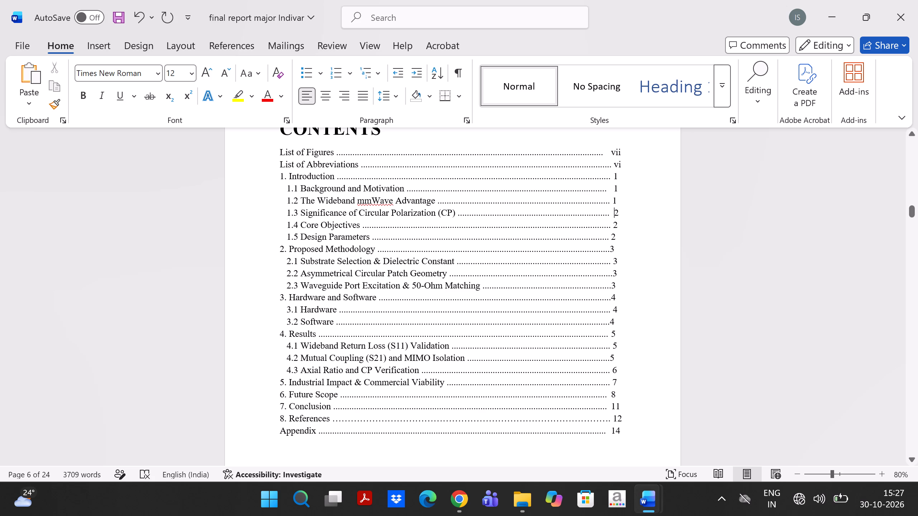
Insert one space before the page numbers of contents entries 1.4, 1.5, 2, 2.3 and 3.
click(612, 221)
key(space)
click(611, 237)
key(space)
click(609, 254)
key(space)
click(611, 287)
key(space)
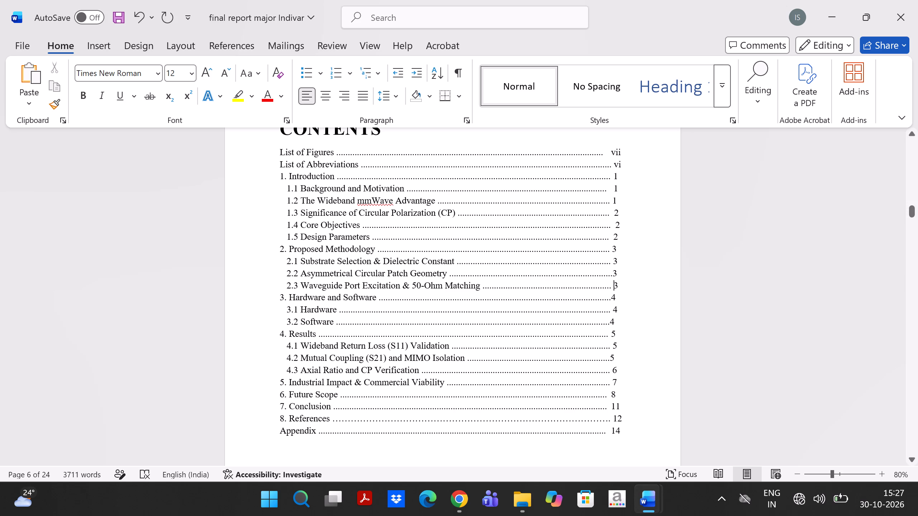
click(610, 302)
key(space)
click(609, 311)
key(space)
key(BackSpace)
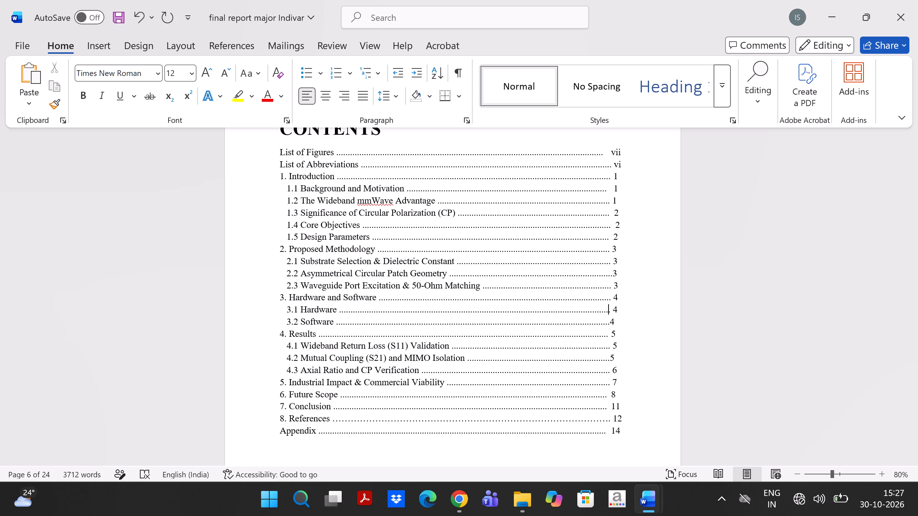
Remove one space before the page number of contents entry 1.4 Core Objectives.
click(615, 229)
key(BackSpace)
Insert spaces before the page numbers of the section 4 contents entries: two for 4.2, one for 4.1 and two for 4. Results.
click(608, 358)
key(Right)
key(space)
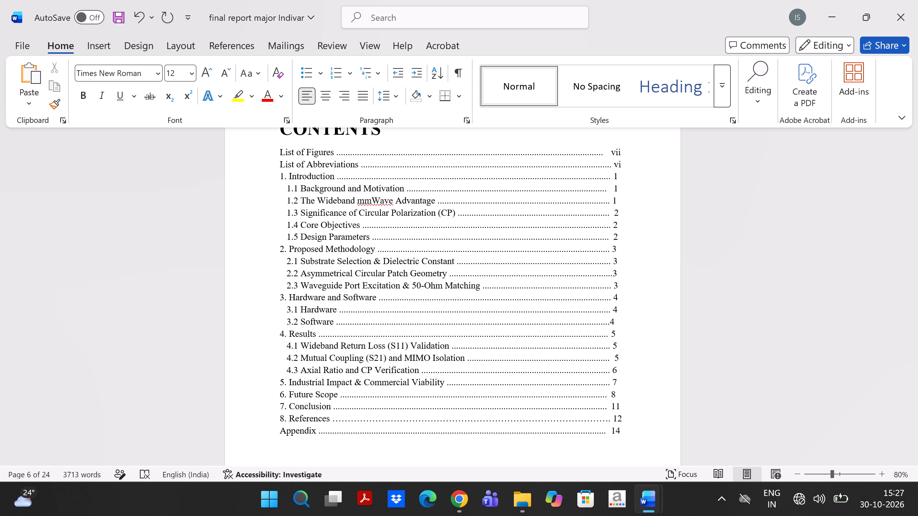
key(space)
key(Left)
key(Up)
key(space)
key(Up)
key(Left)
key(space)
key(space)
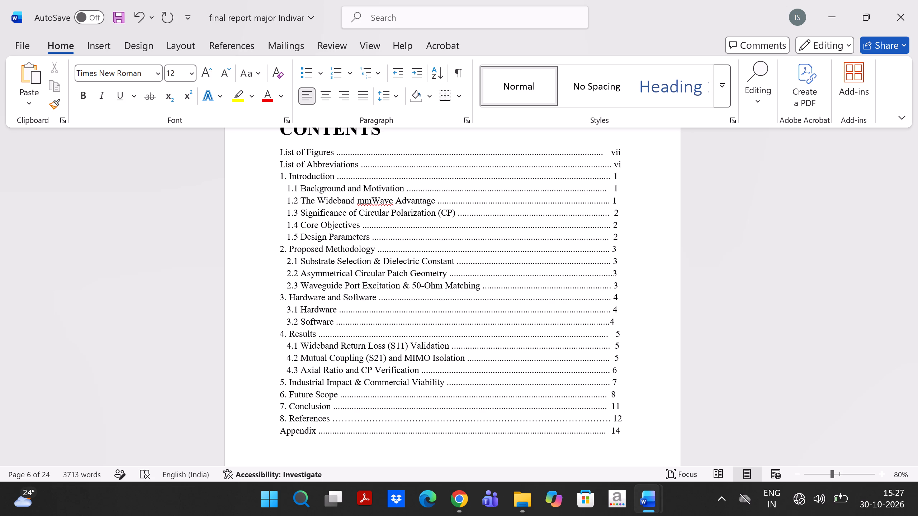
Insert one space before the page number of contents entry 3.2 Software.
key(Left)
key(Up)
key(Left)
key(space)
Remove one space before the page numbers of contents entries 4 and 4.1, and replace 4.1's last leader dot with a space.
click(615, 337)
key(BackSpace)
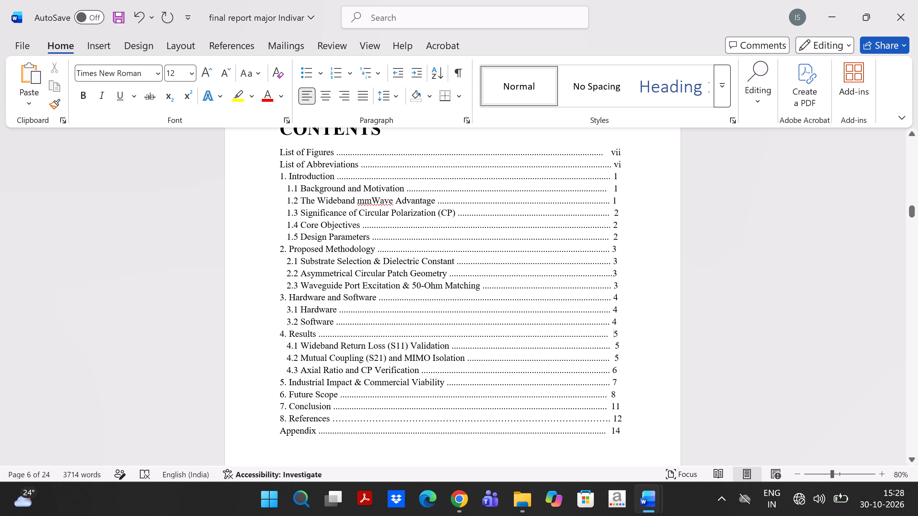
click(615, 343)
key(BackSpace)
key(Left)
key(BackSpace)
key(space)
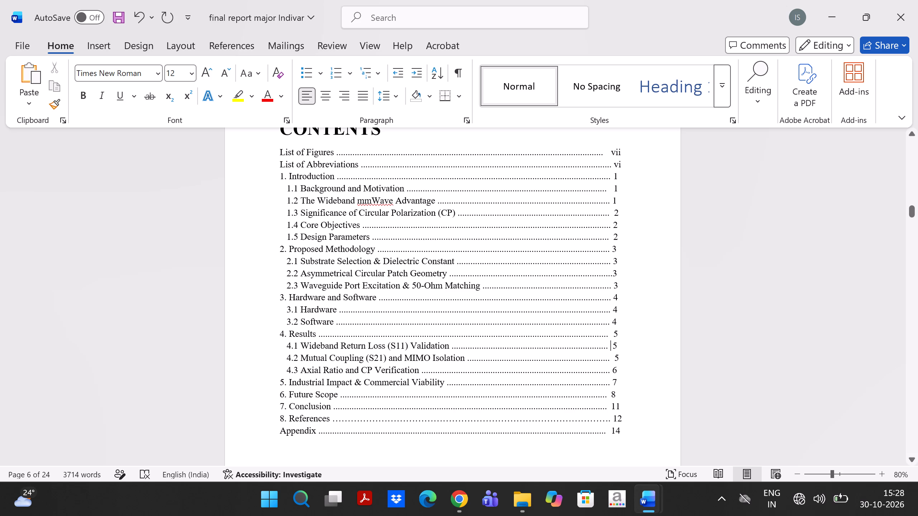
Insert one space before the page numbers of contents entries 6. Future Scope and 4.3 Axial Ratio and CP Verification.
click(611, 397)
key(space)
click(611, 372)
key(space)
Replace the last ellipsis character in the dot leader of contents entry 8. References with two periods.
click(610, 419)
key(Left)
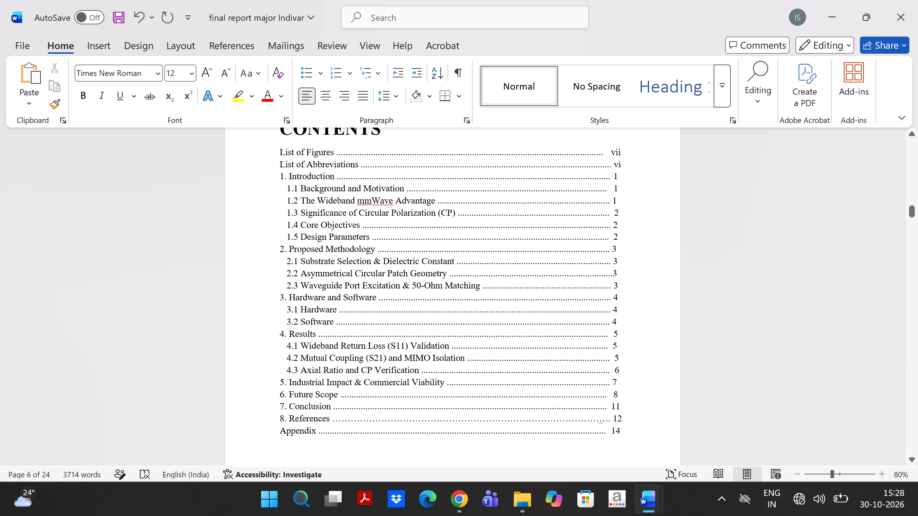
key(BackSpace)
key(period)
key(period)
key(period)
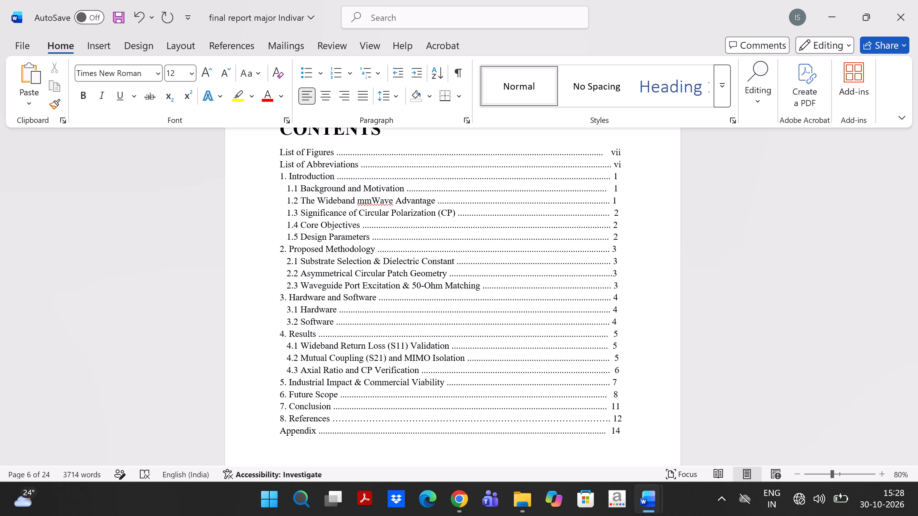
scroll(610, 419, down, 1)
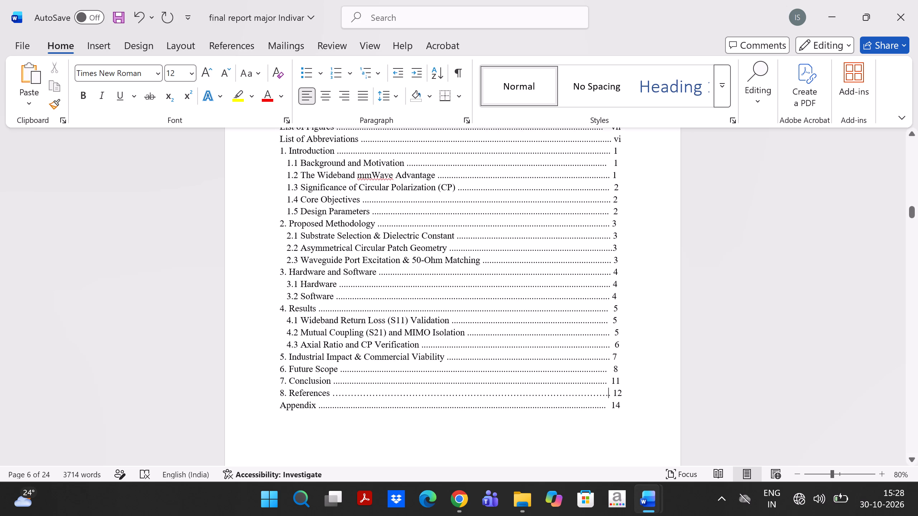
scroll(610, 419, down, 2)
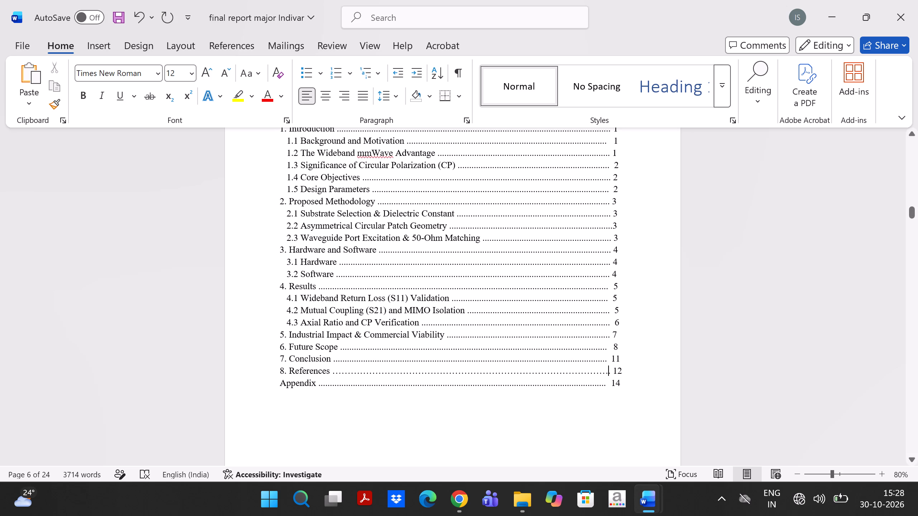
key(BackSpace)
Delete one leader dot from each of contents entries 1.3, 4.2 and 4.3.
scroll(610, 419, up, 1)
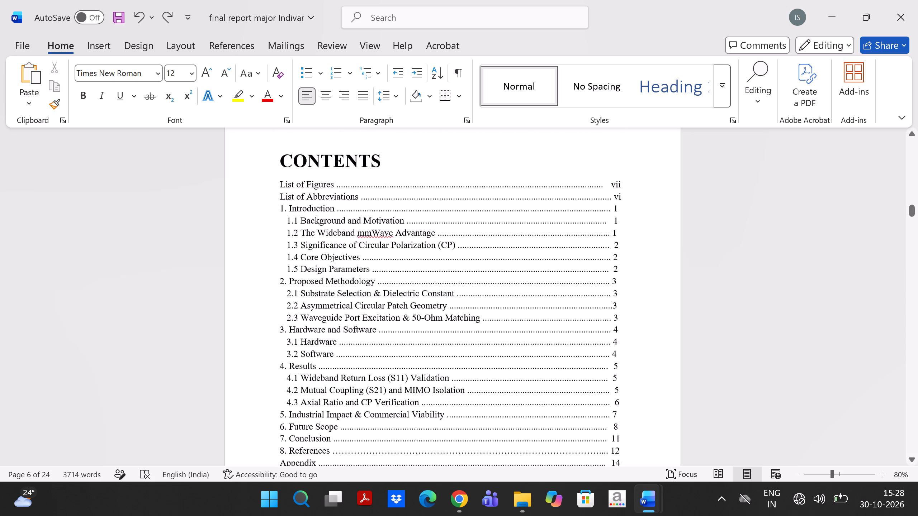
scroll(610, 419, down, 1)
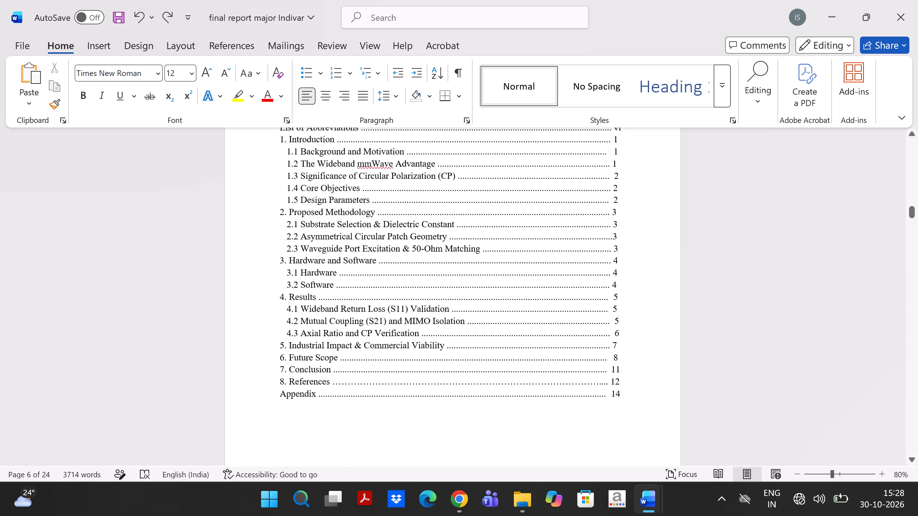
click(568, 176)
key(BackSpace)
scroll(568, 176, up, 1)
scroll(568, 176, down, 2)
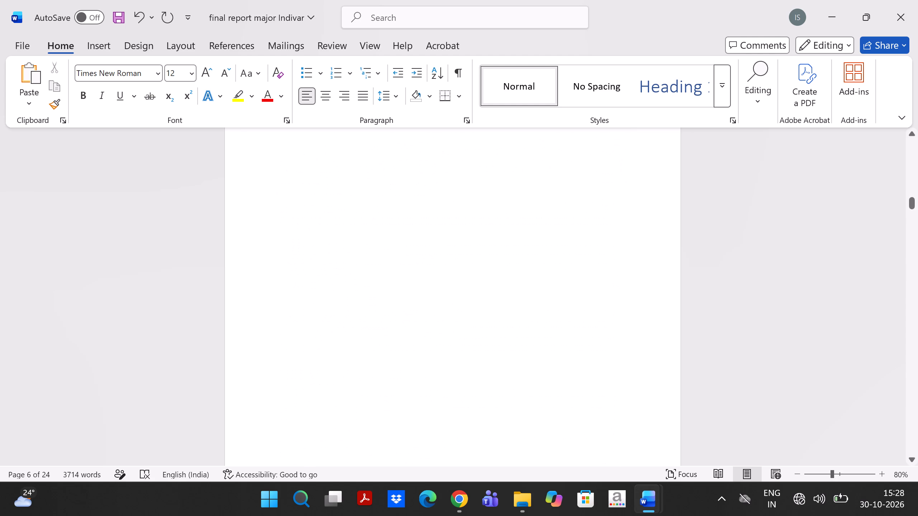
scroll(568, 176, down, 3)
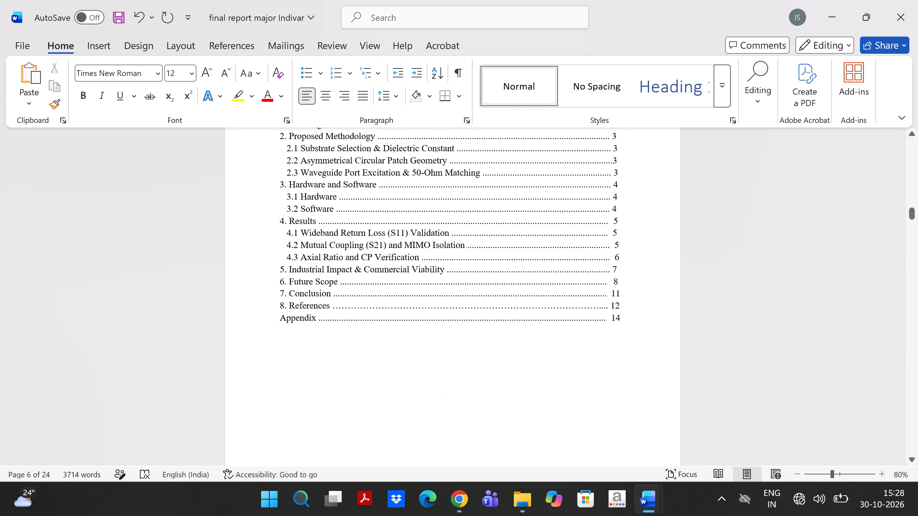
click(579, 243)
key(BackSpace)
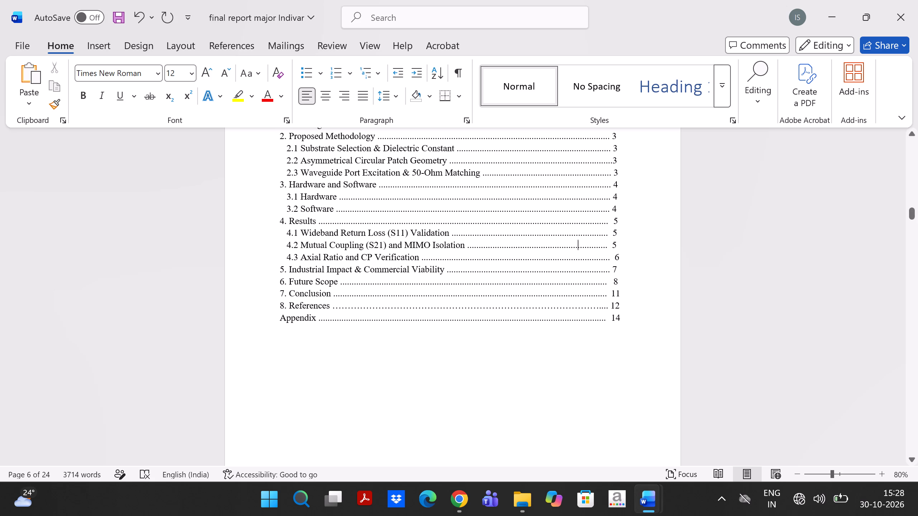
key(Down)
key(BackSpace)
Check the Contents page alignment and review the abbreviations, list of figures and chapters 1 and 2 up to the Figure 2.1 flowchart.
scroll(578, 256, up, 1)
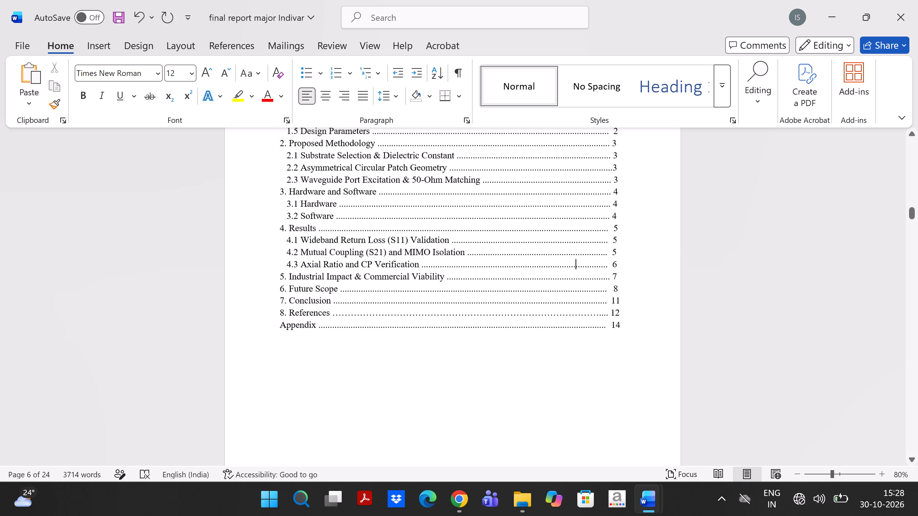
scroll(578, 256, up, 2)
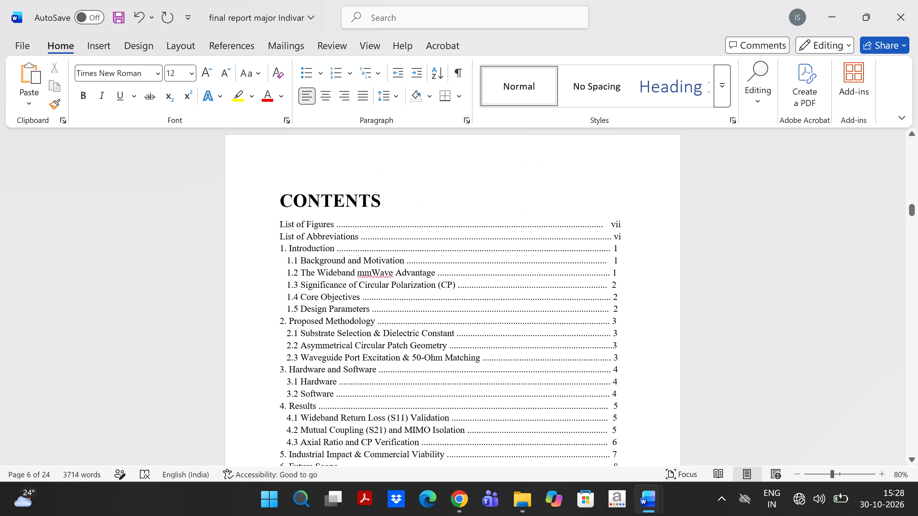
scroll(587, 286, down, 2)
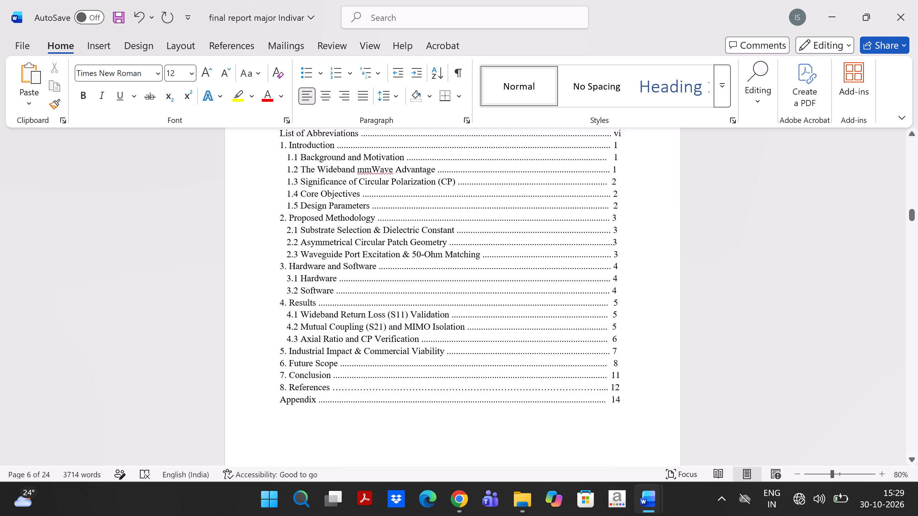
scroll(587, 286, down, 4)
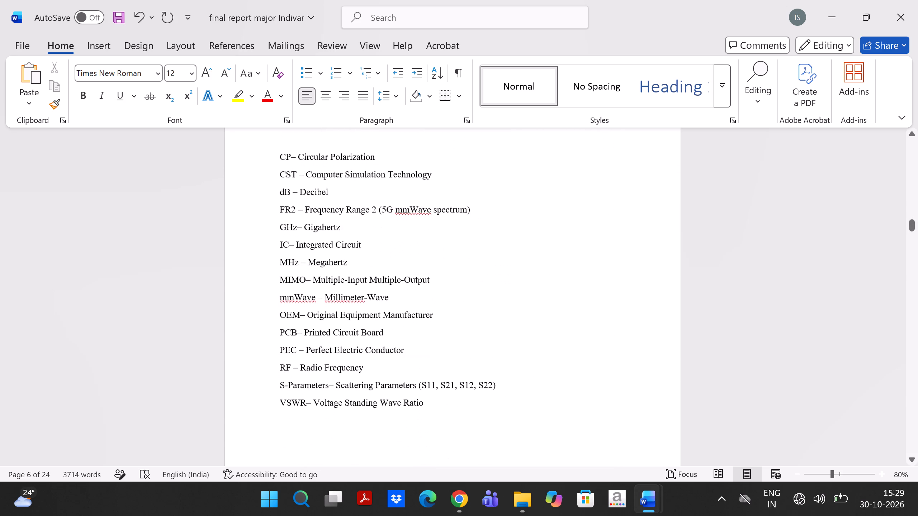
scroll(587, 286, down, 4)
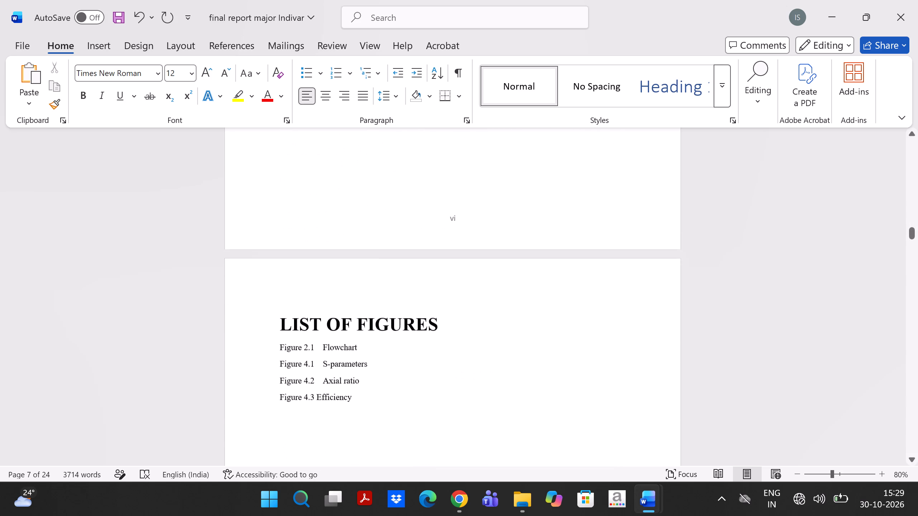
scroll(587, 286, down, 4)
scroll(587, 286, up, 2)
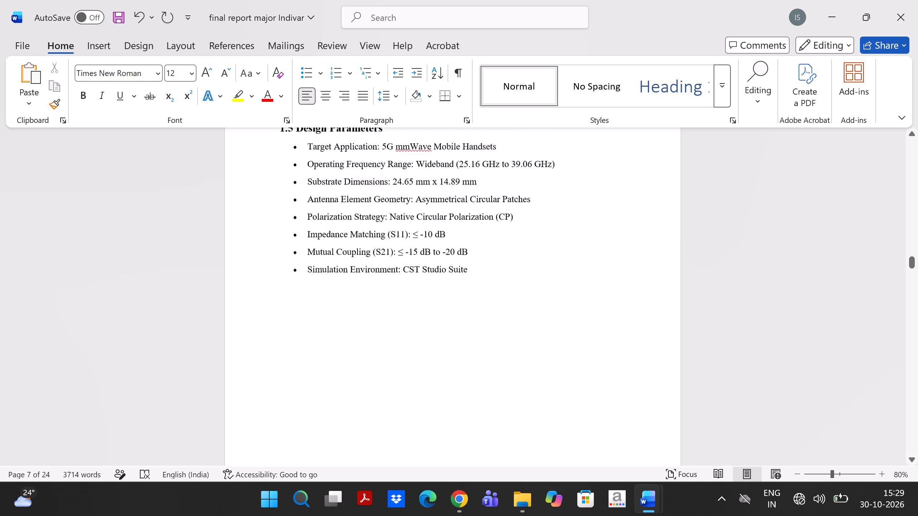
scroll(587, 286, up, 1)
scroll(587, 286, down, 4)
scroll(587, 286, up, 1)
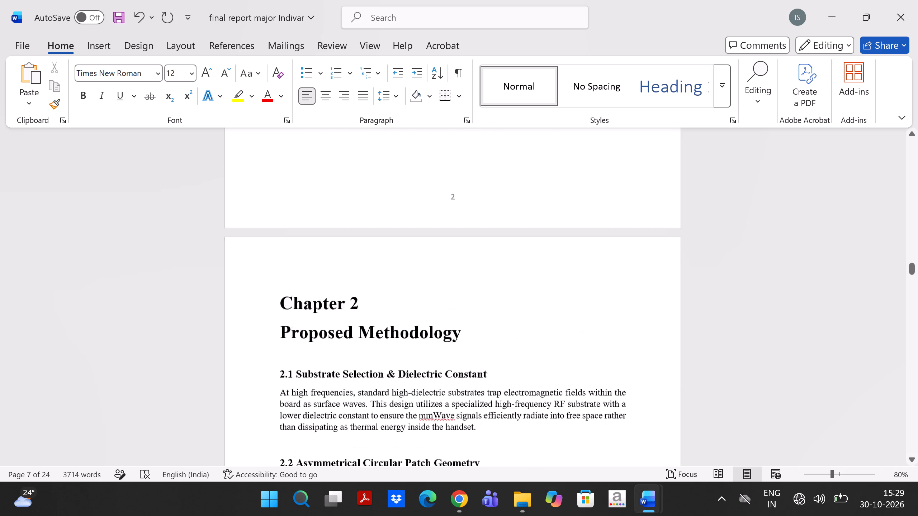
scroll(587, 286, up, 4)
scroll(587, 286, down, 1)
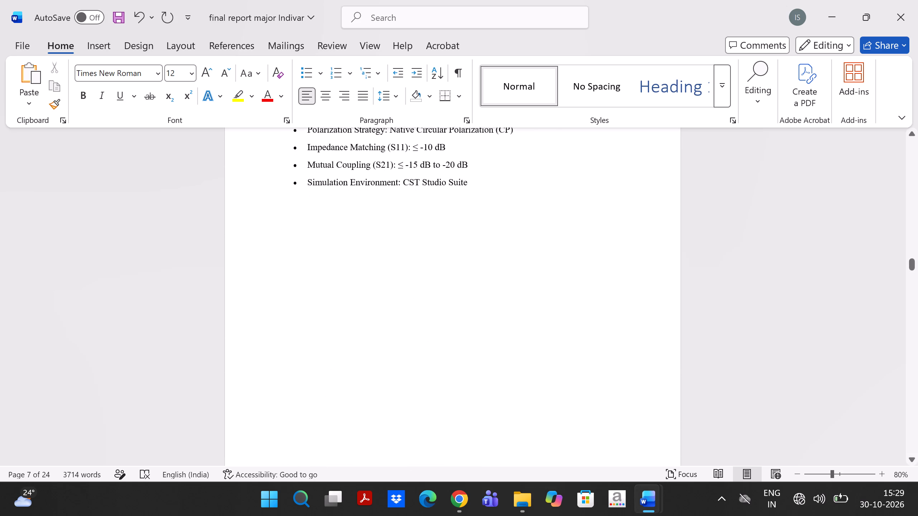
scroll(587, 286, down, 3)
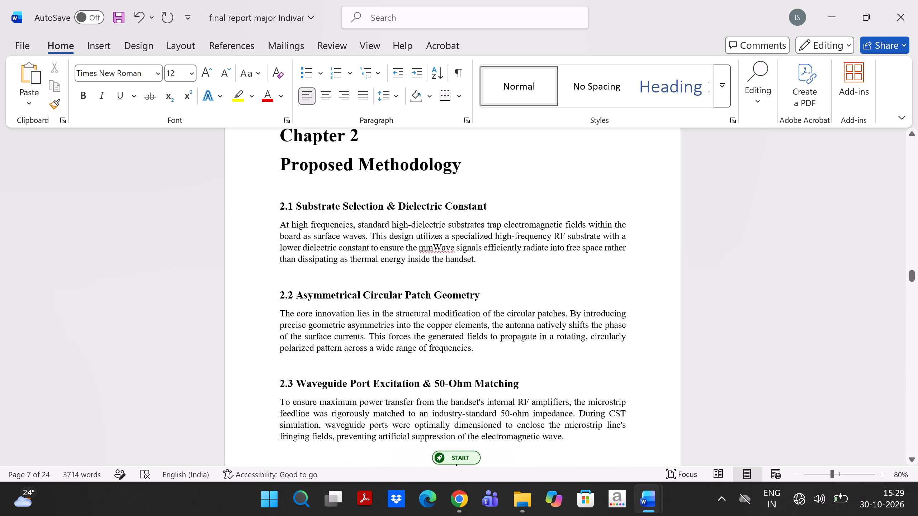
scroll(587, 286, down, 2)
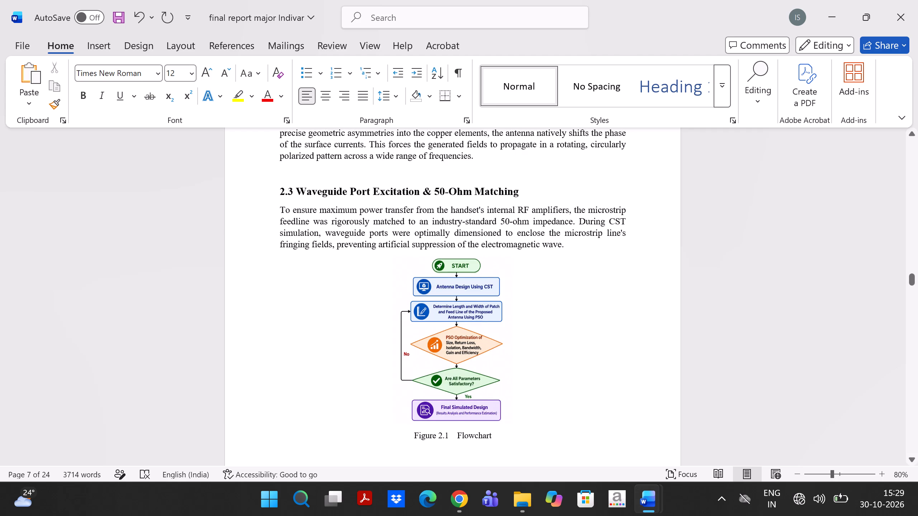
scroll(587, 286, down, 2)
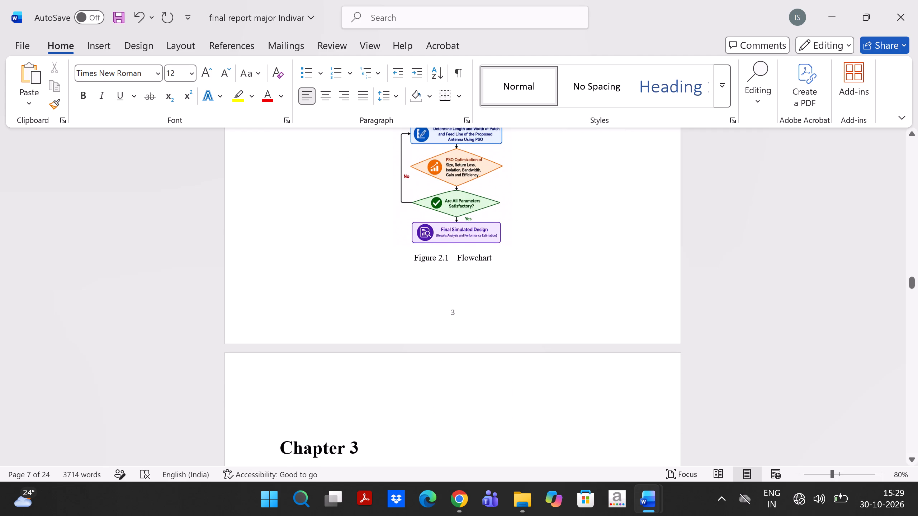
scroll(474, 193, up, 3)
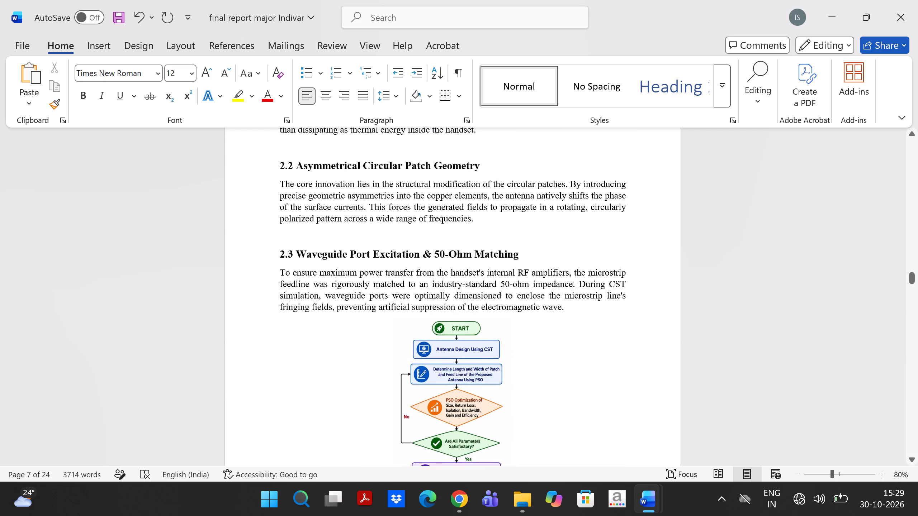
Enlarge the Figure 2.1 flowchart, stretching it taller until it moves with its caption to the next page, and widen it.
scroll(459, 394, down, 1)
click(447, 284)
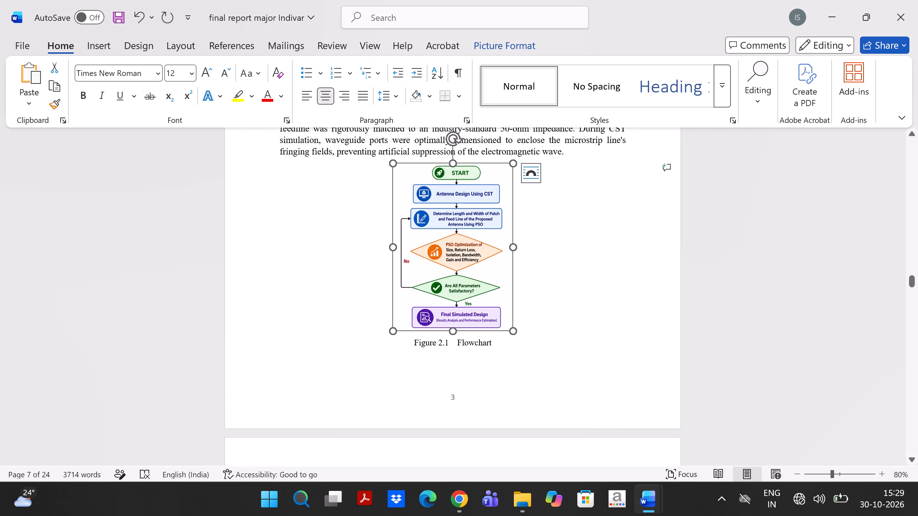
click(451, 331)
click(451, 331)
drag(451, 331, 452, 347)
drag(452, 347, 452, 362)
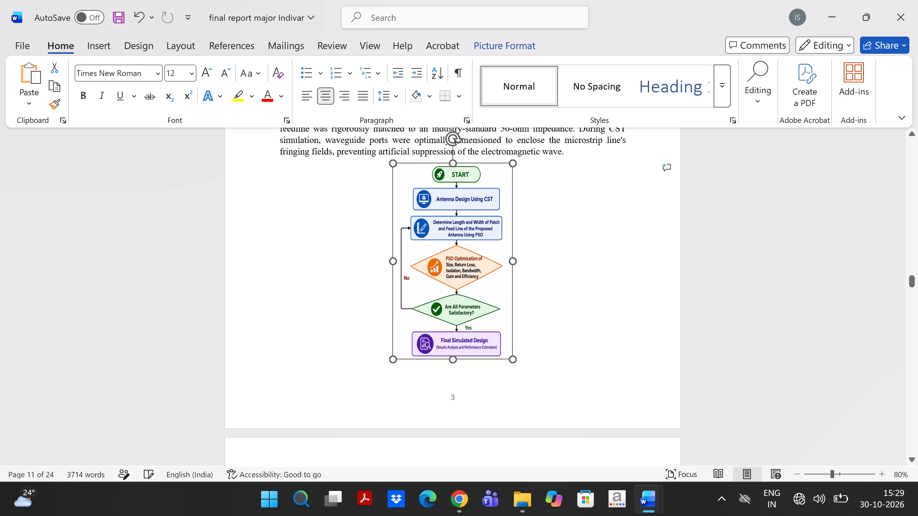
drag(452, 362, 452, 387)
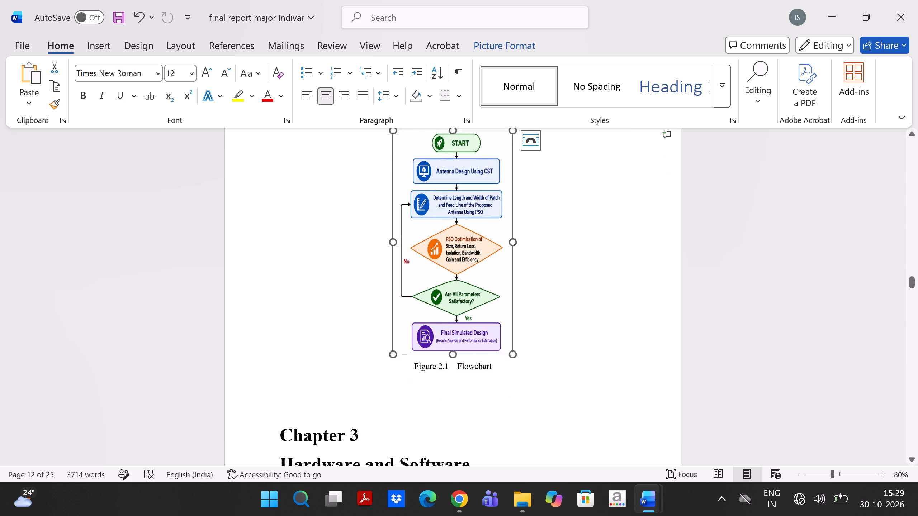
drag(391, 245, 341, 247)
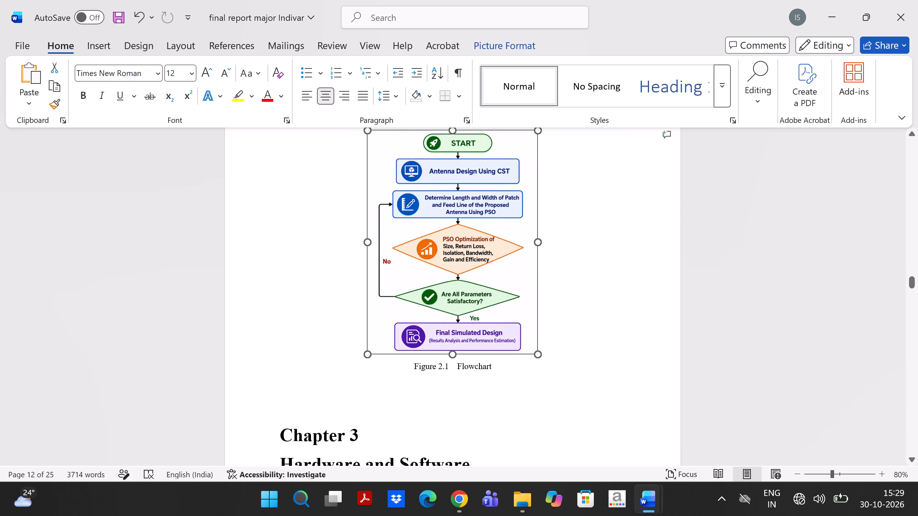
Check the layout of the chapter 2 pages and the space around the enlarged flowchart before Chapter 3.
scroll(446, 256, up, 3)
scroll(446, 256, down, 1)
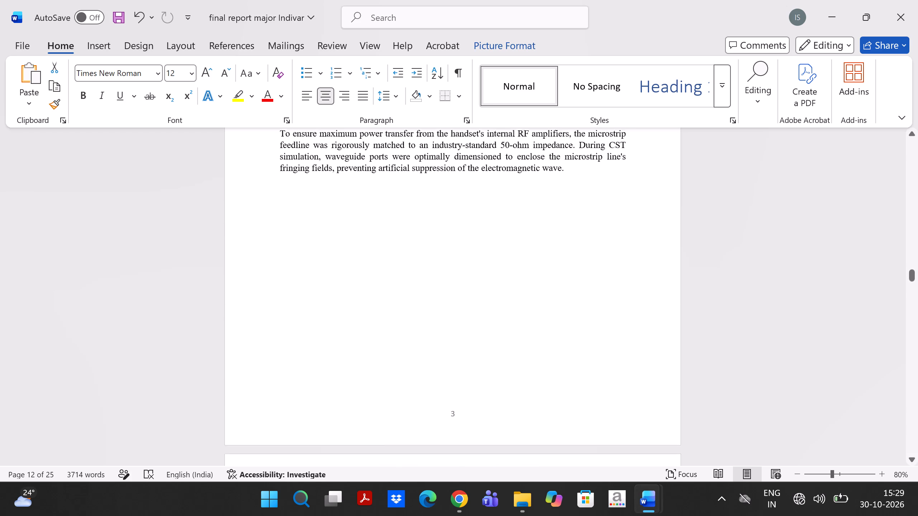
scroll(446, 256, up, 2)
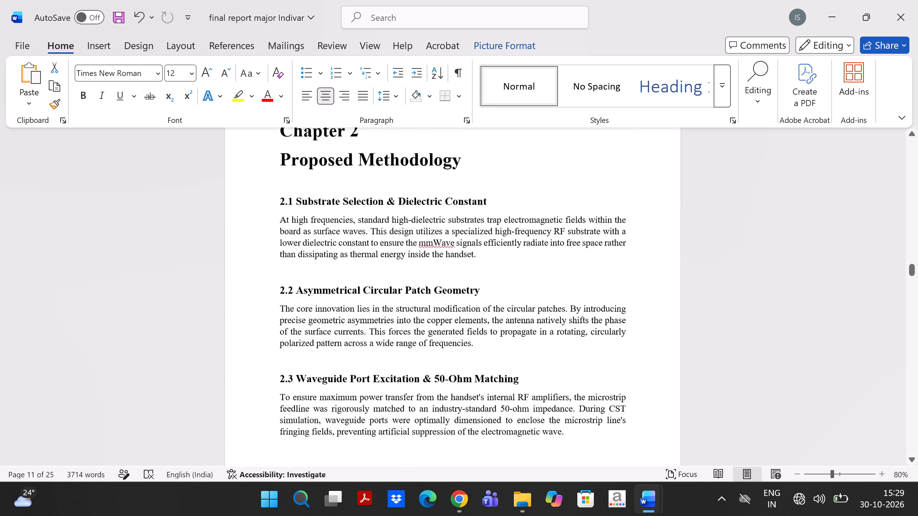
scroll(446, 256, up, 1)
scroll(446, 256, down, 2)
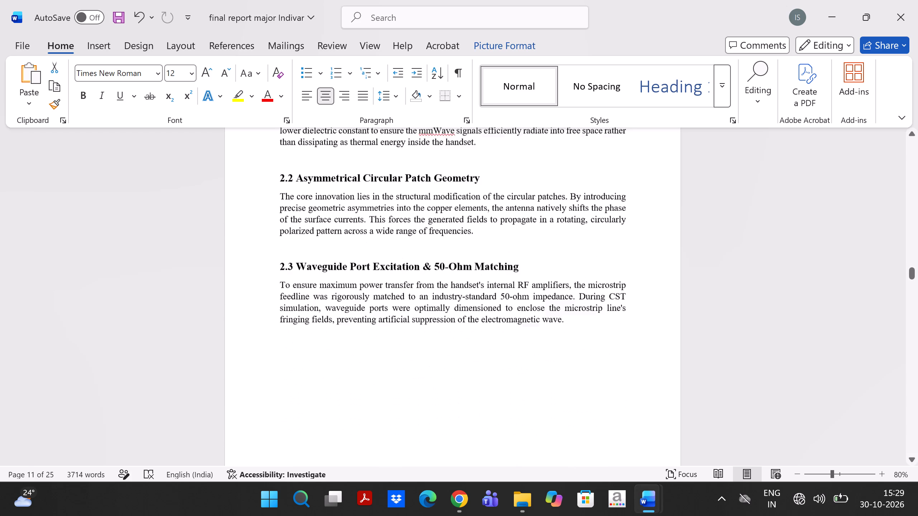
scroll(446, 256, down, 2)
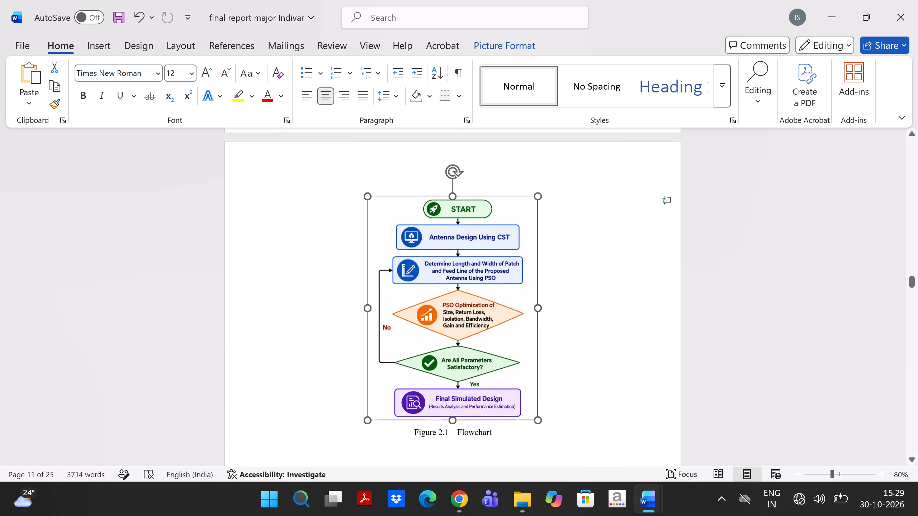
scroll(446, 256, down, 2)
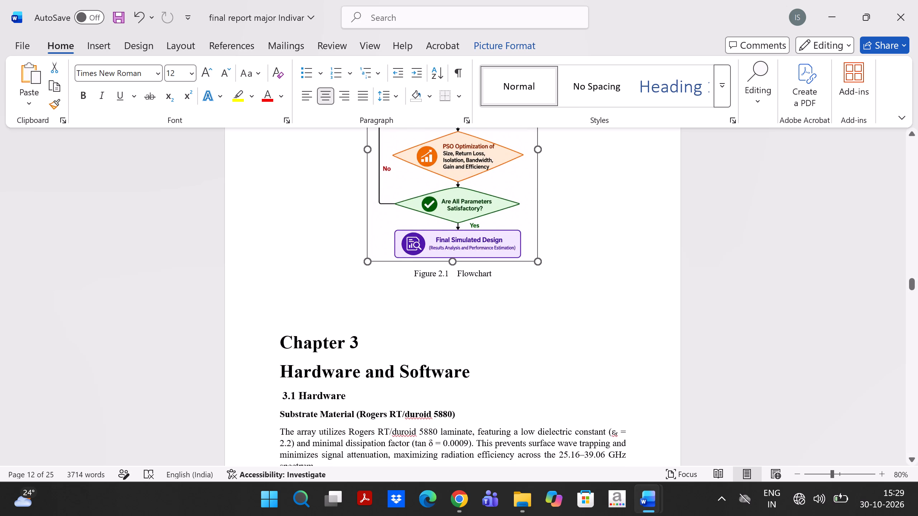
scroll(456, 237, up, 2)
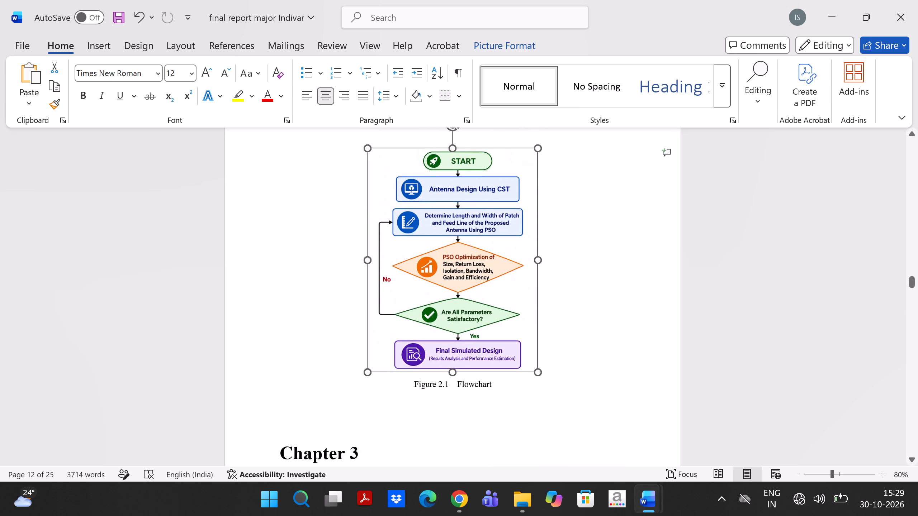
Stretch the Figure 2.1 flowchart further in height and width, keeping its caption directly beneath it.
scroll(456, 237, up, 1)
drag(453, 388, 453, 408)
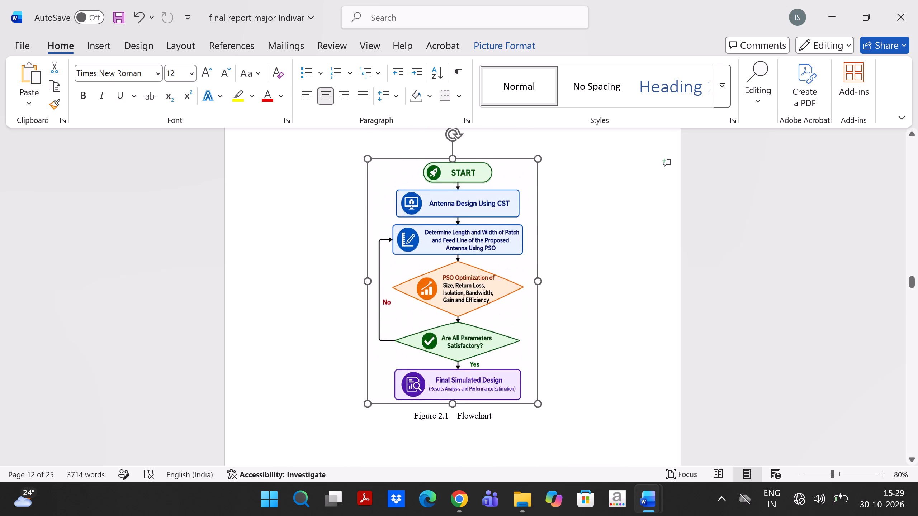
drag(453, 408, 453, 425)
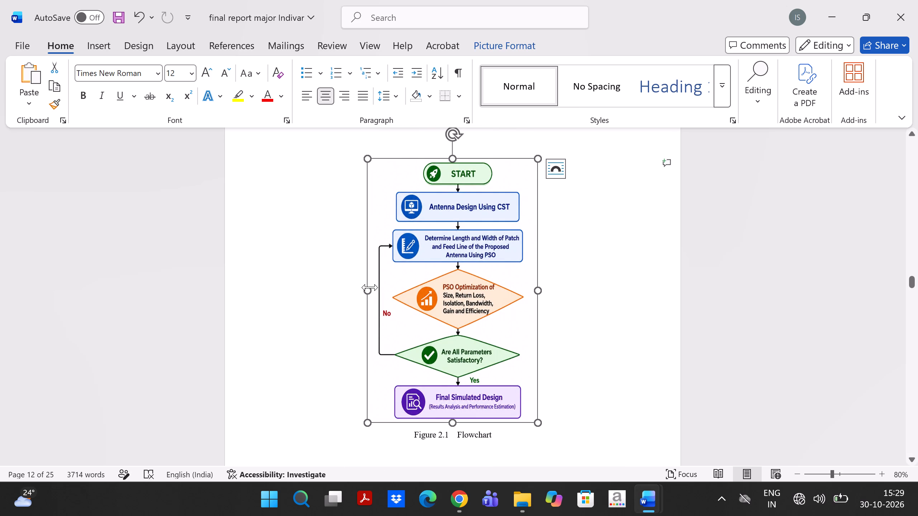
drag(370, 287, 346, 287)
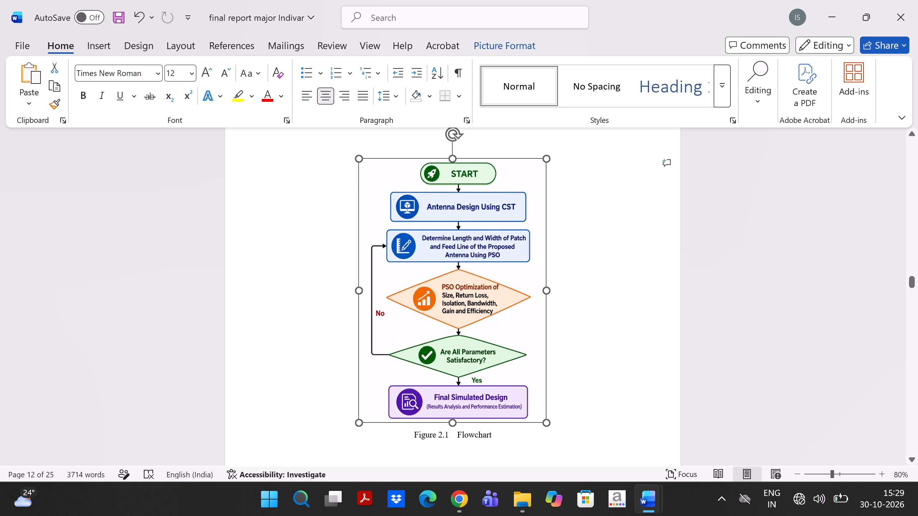
drag(346, 287, 333, 287)
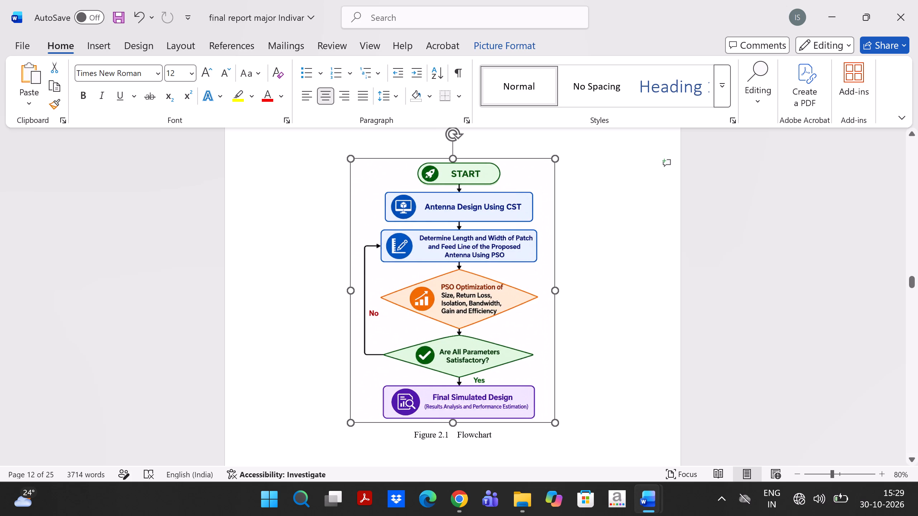
Insert seven blank lines before the Chapter 3 heading so the chapter starts on a new page.
scroll(418, 361, down, 2)
click(340, 231)
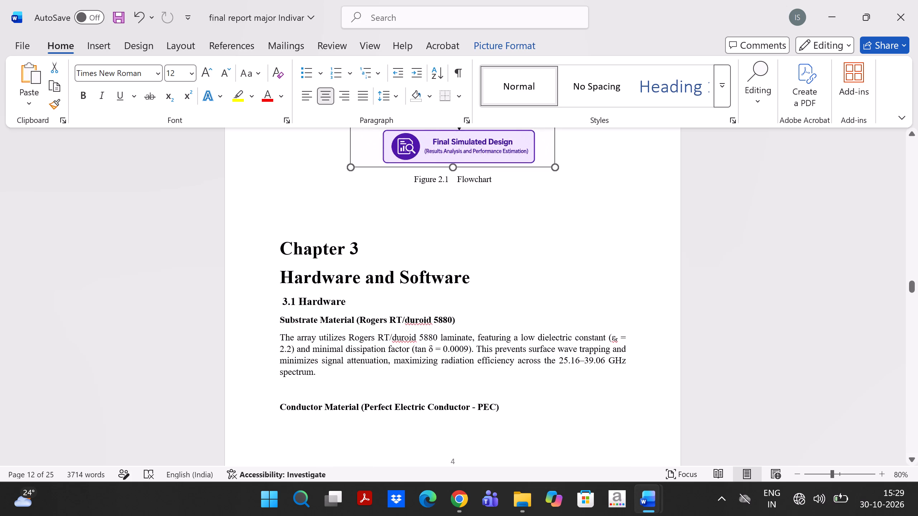
key(Return)
key(Return)
key(Return)
key(Return)
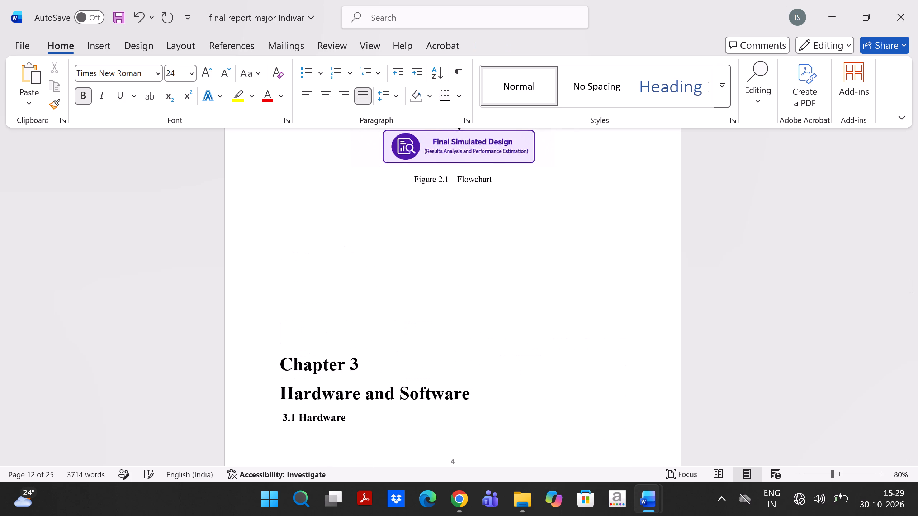
key(Return)
key(Return)
key(Return)
Review the page layout of Chapter 3 Hardware and Software and the start of the Results chapter.
scroll(340, 231, down, 1)
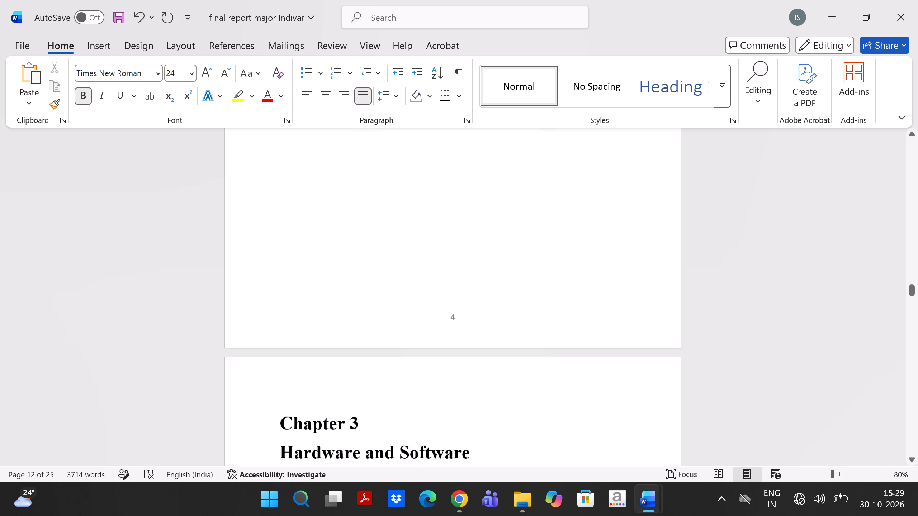
scroll(340, 231, down, 4)
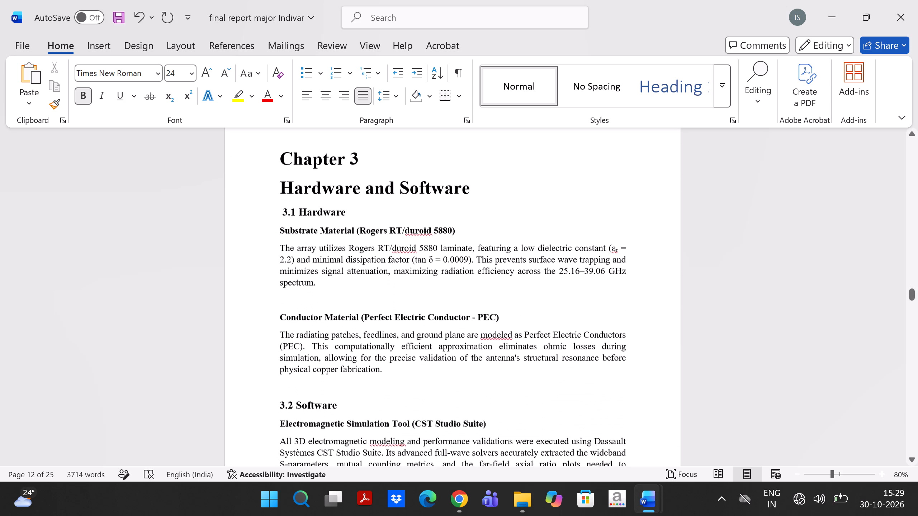
scroll(340, 231, down, 4)
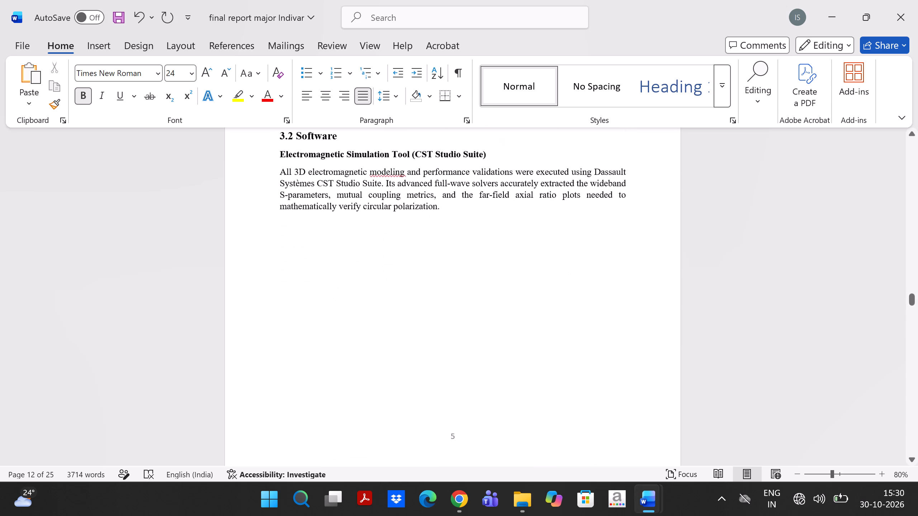
scroll(340, 231, down, 4)
scroll(340, 231, up, 1)
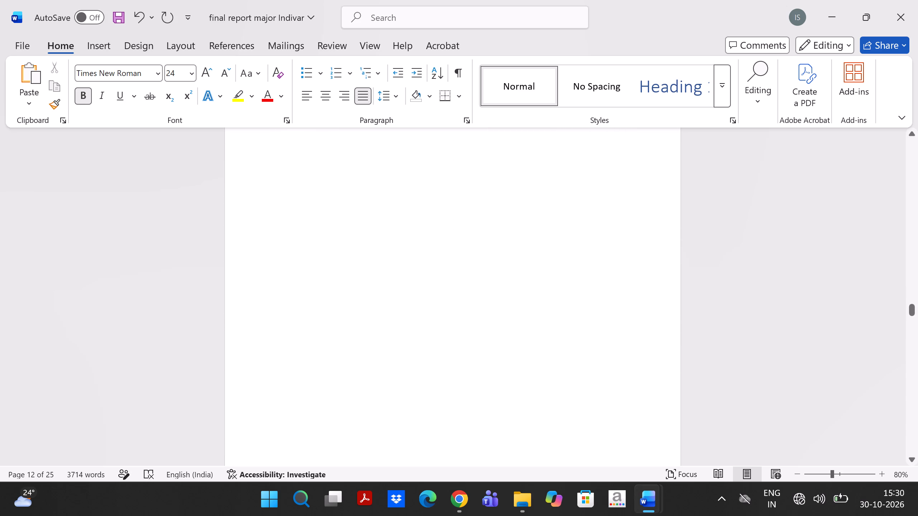
scroll(340, 231, up, 4)
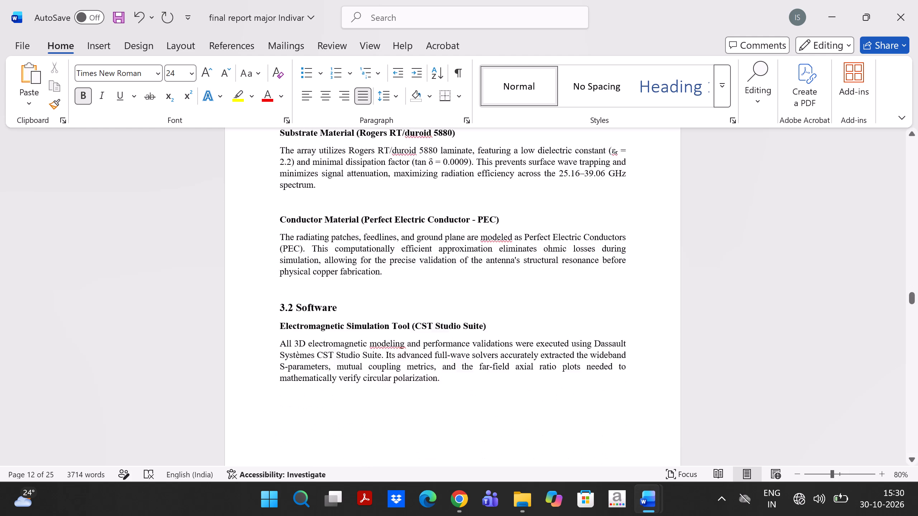
scroll(340, 231, down, 1)
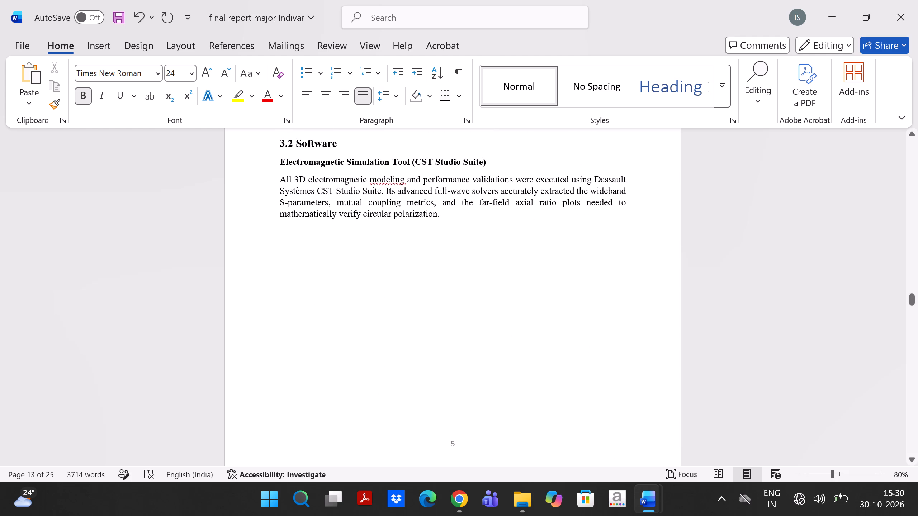
scroll(340, 231, down, 3)
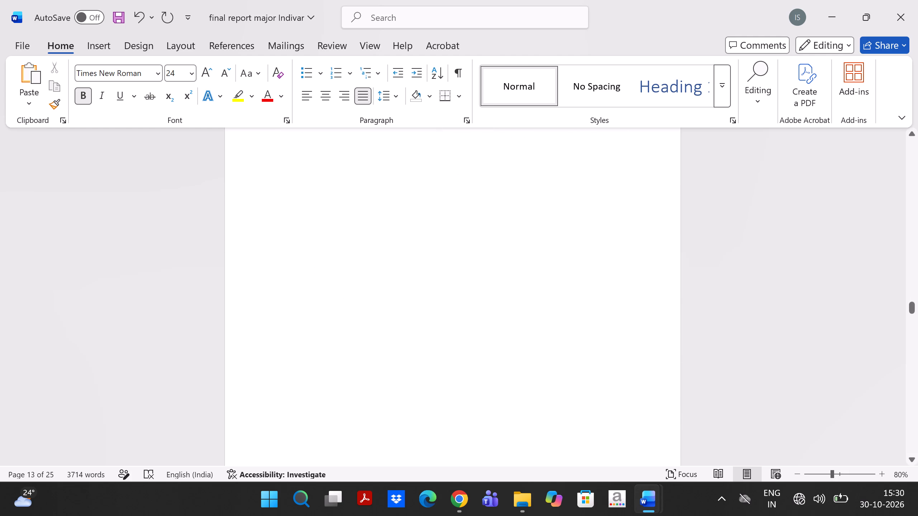
scroll(340, 231, down, 3)
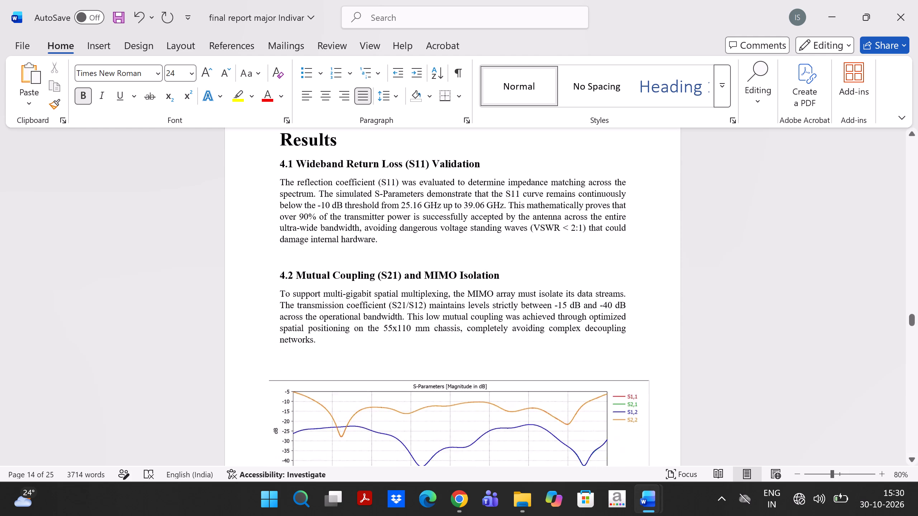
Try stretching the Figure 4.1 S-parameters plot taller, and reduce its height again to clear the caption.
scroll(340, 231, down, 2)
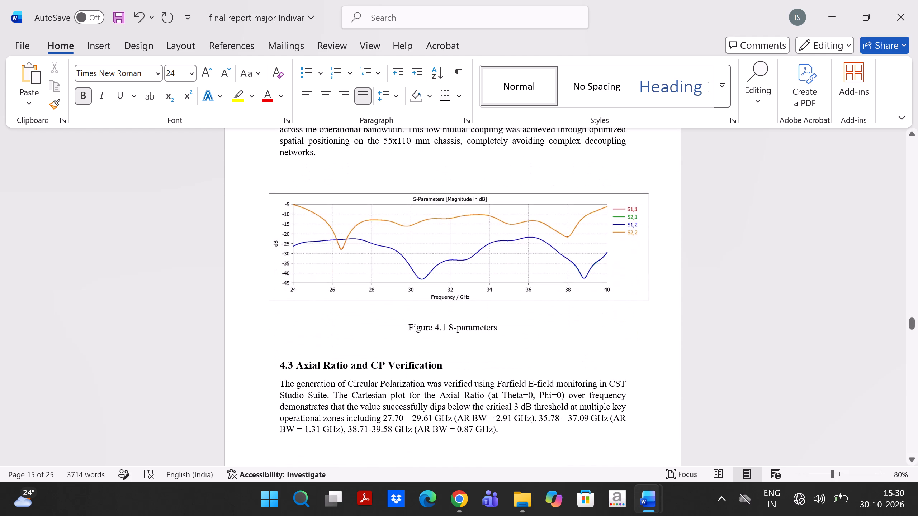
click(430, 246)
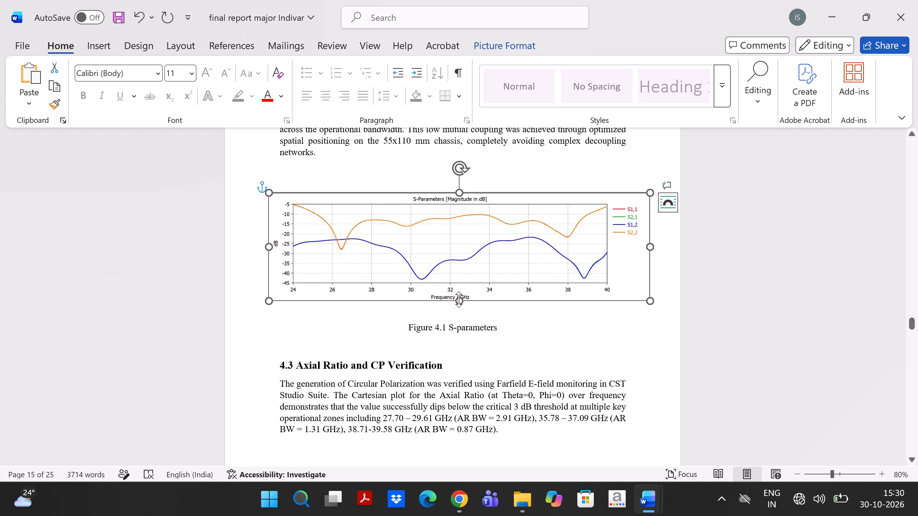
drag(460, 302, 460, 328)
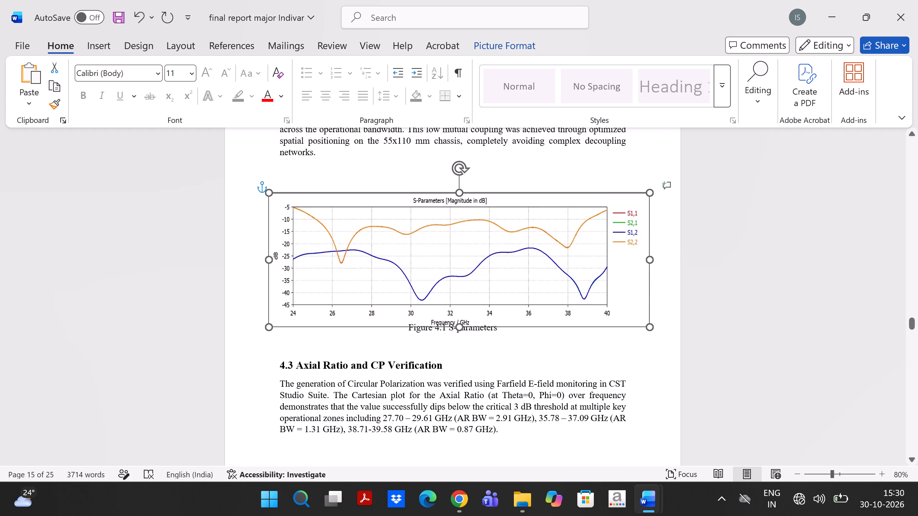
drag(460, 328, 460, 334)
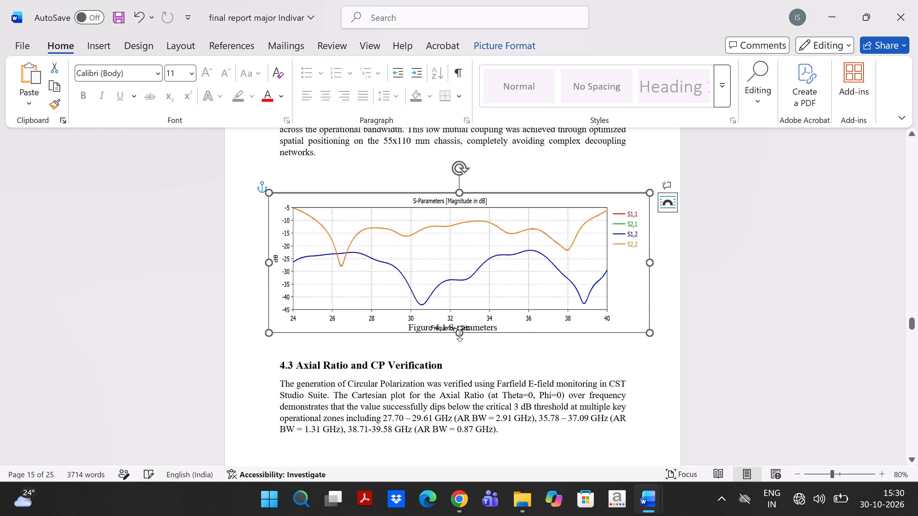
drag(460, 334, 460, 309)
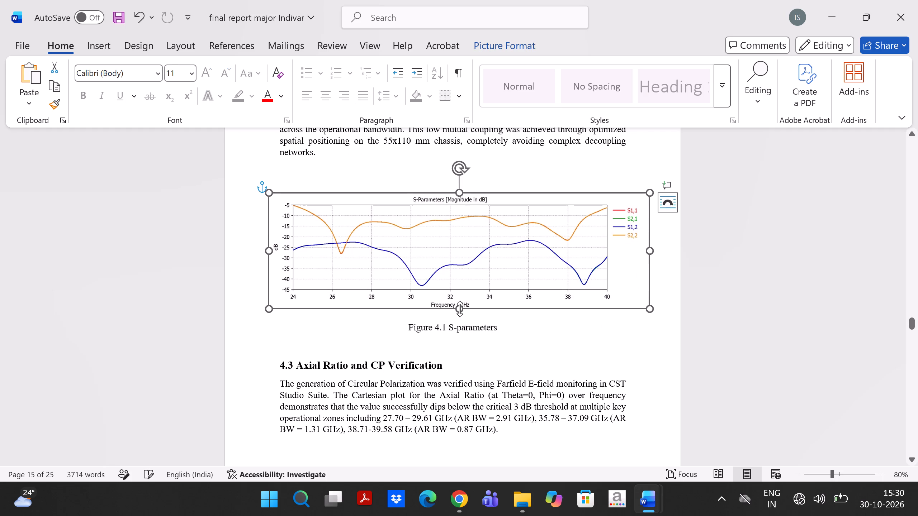
Insert three blank lines before the Figure 4.1 S-parameters caption to make room below the plot.
click(406, 329)
key(Return)
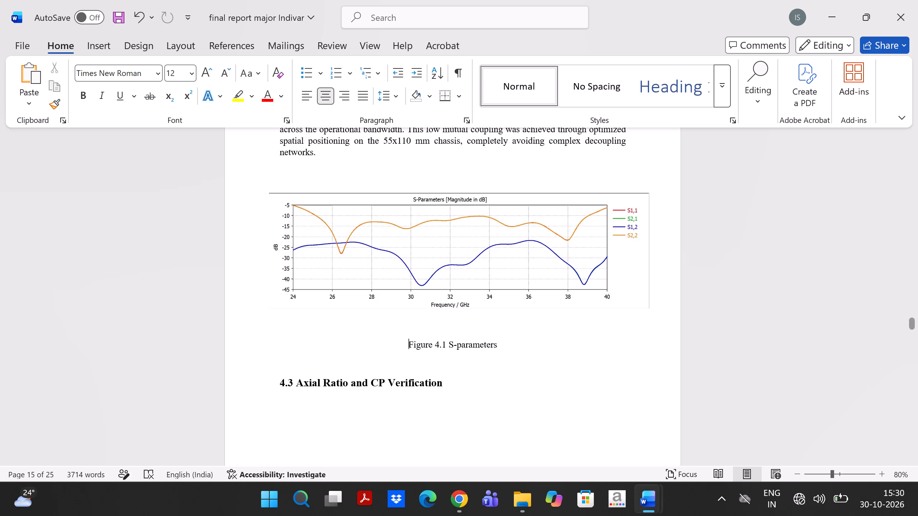
key(Return)
key(Return)
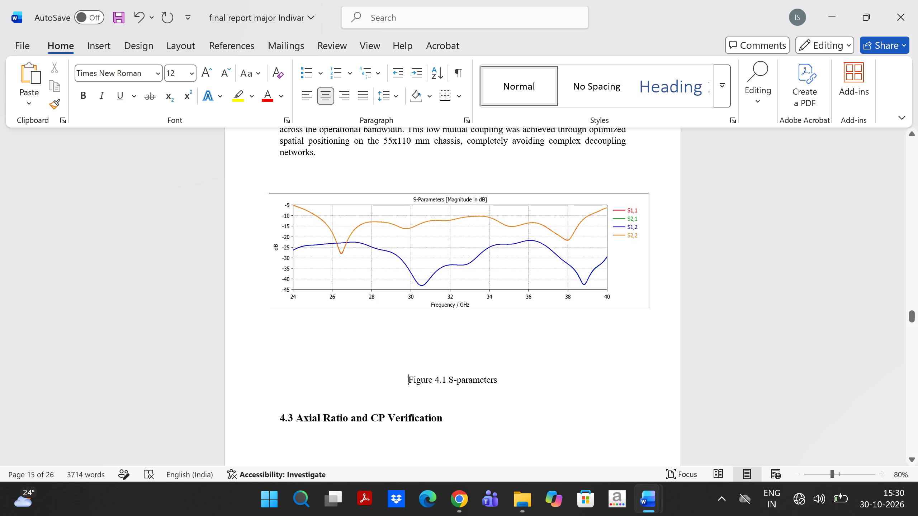
Stretch the S-parameters plot taller into the free space above the Figure 4.1 caption.
click(448, 260)
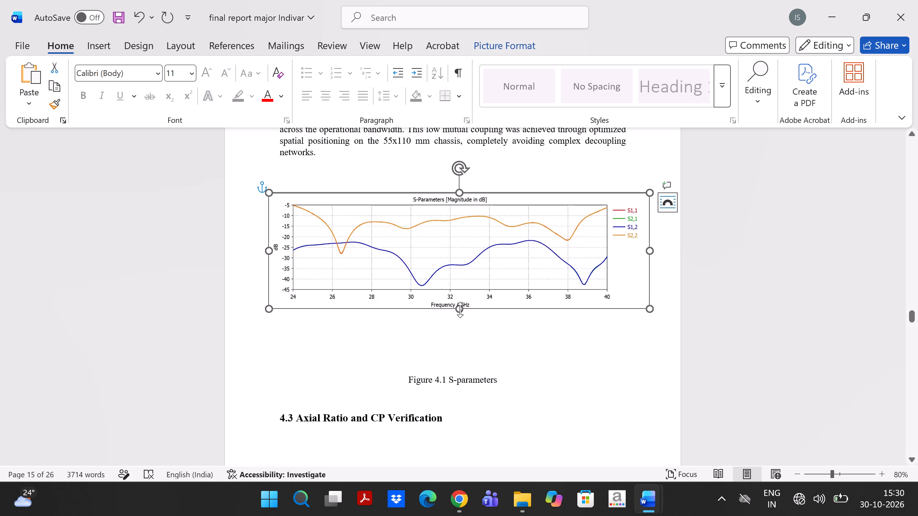
drag(460, 310, 460, 335)
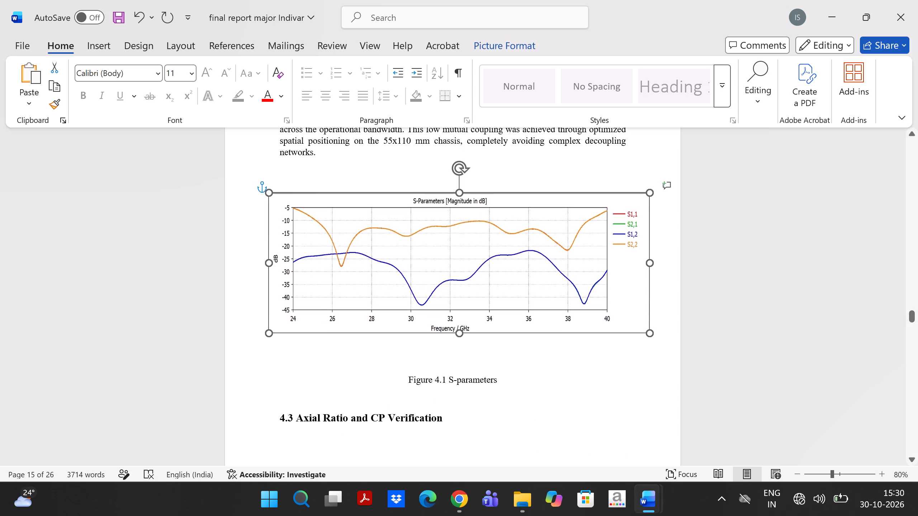
drag(460, 335, 468, 341)
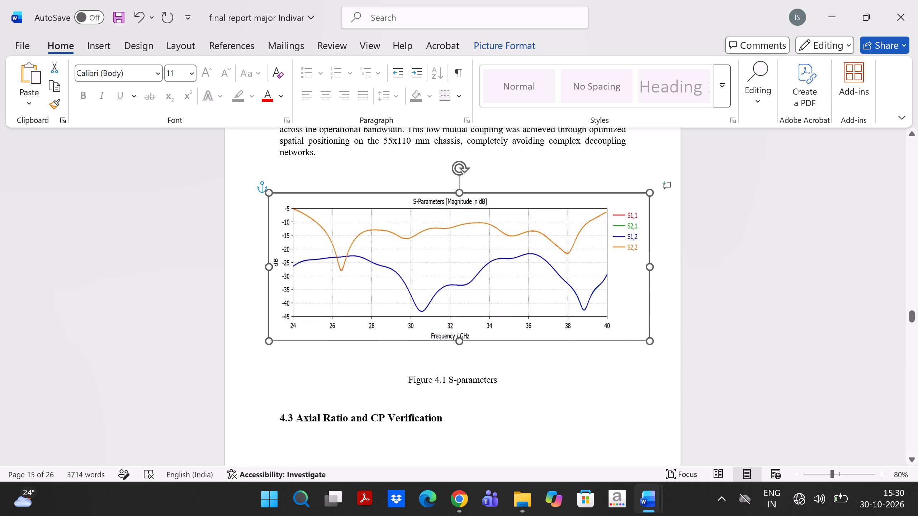
drag(468, 341, 469, 344)
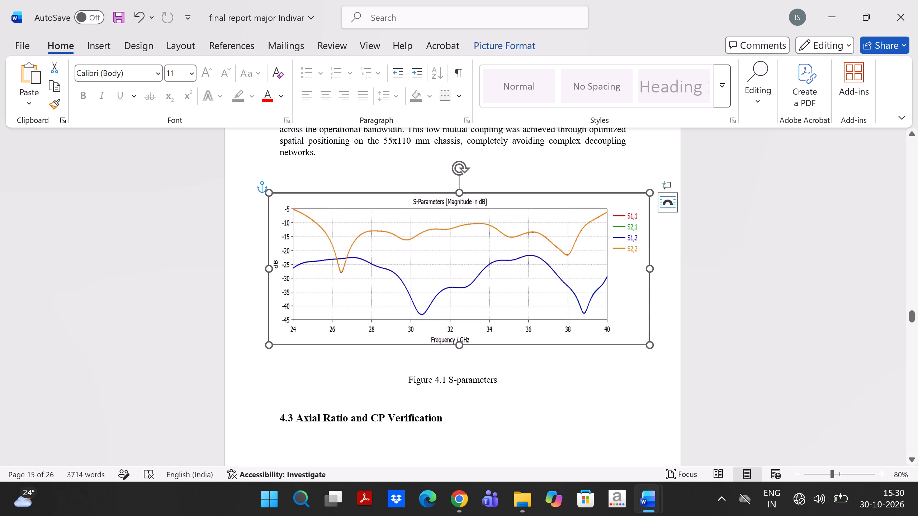
Widen the Figure 4.1 S-parameters plot beyond both text margins and stretch it down to just above its caption.
drag(652, 272, 662, 272)
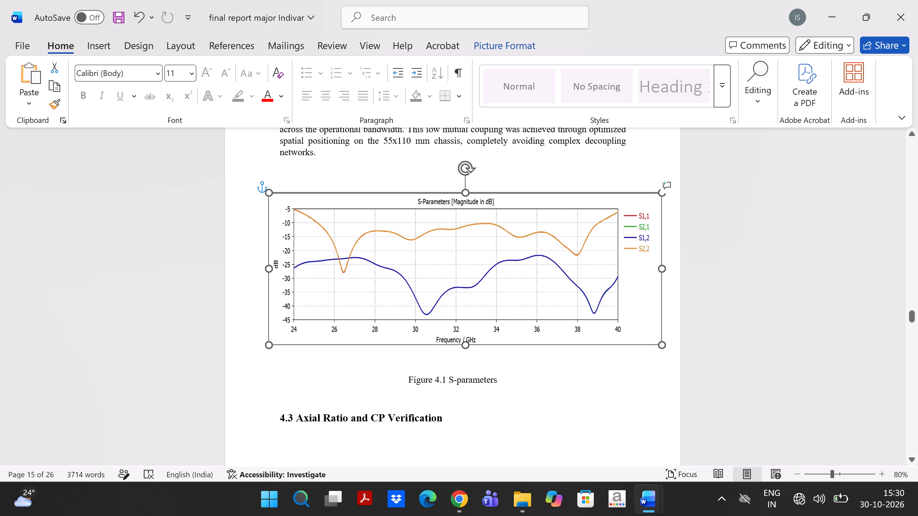
drag(662, 272, 664, 271)
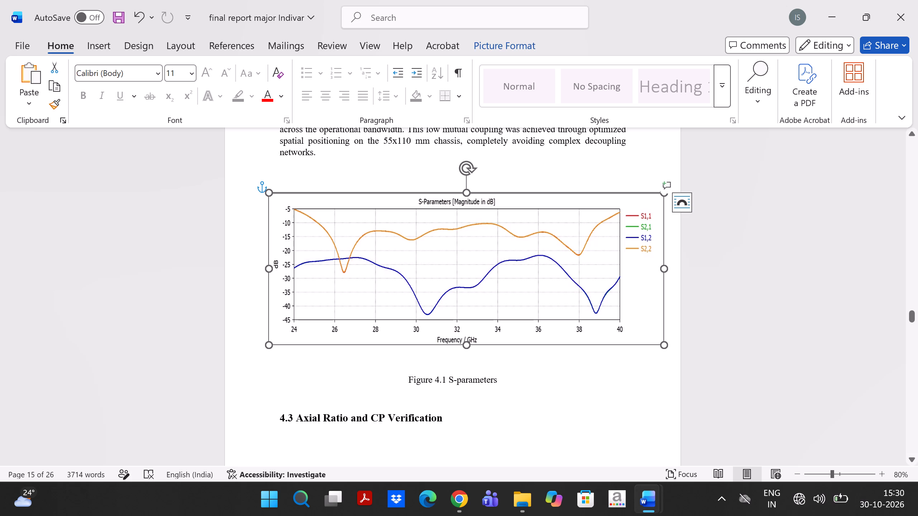
drag(270, 270, 259, 270)
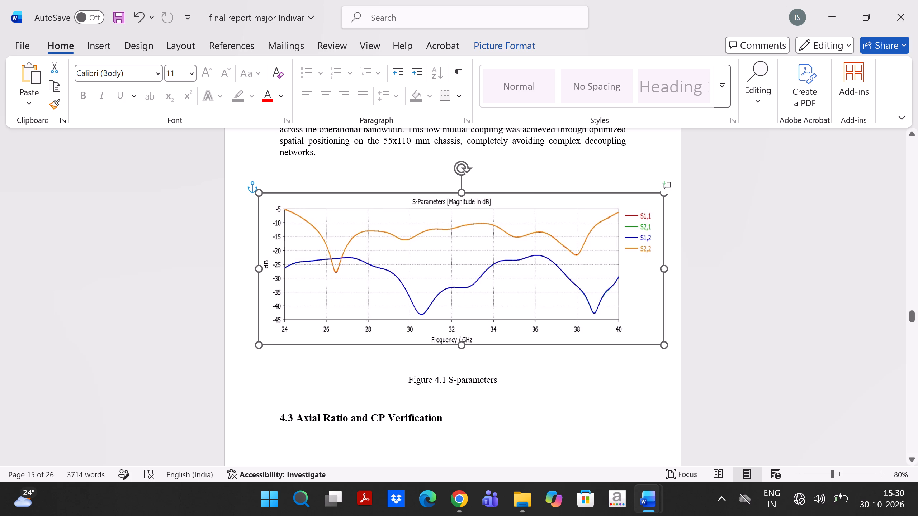
drag(259, 270, 246, 272)
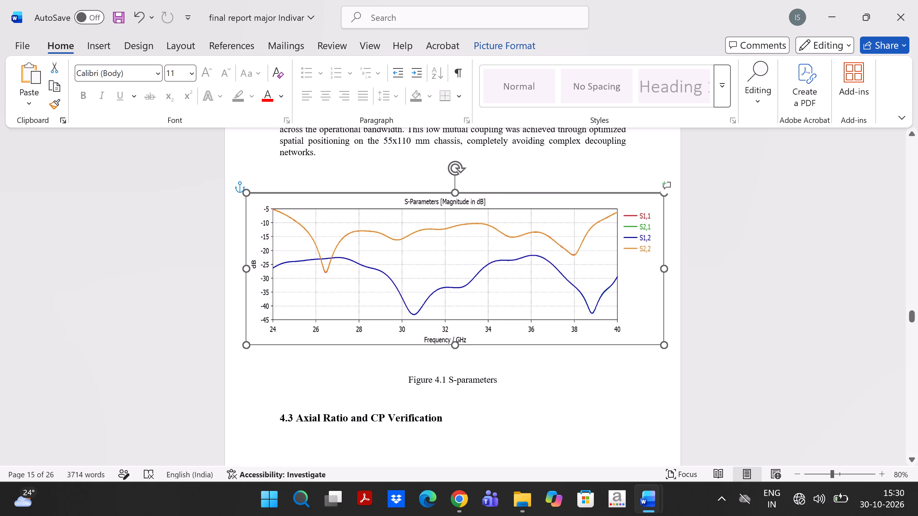
drag(246, 272, 244, 272)
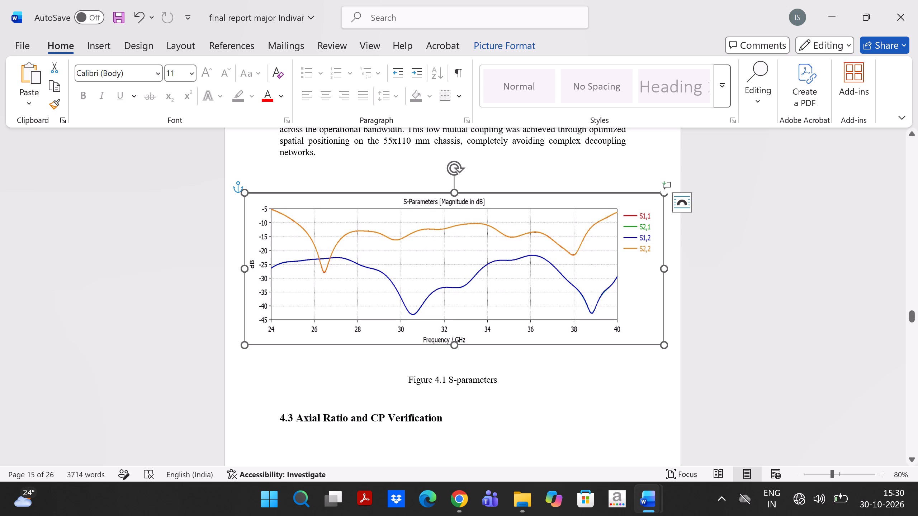
drag(456, 347, 456, 352)
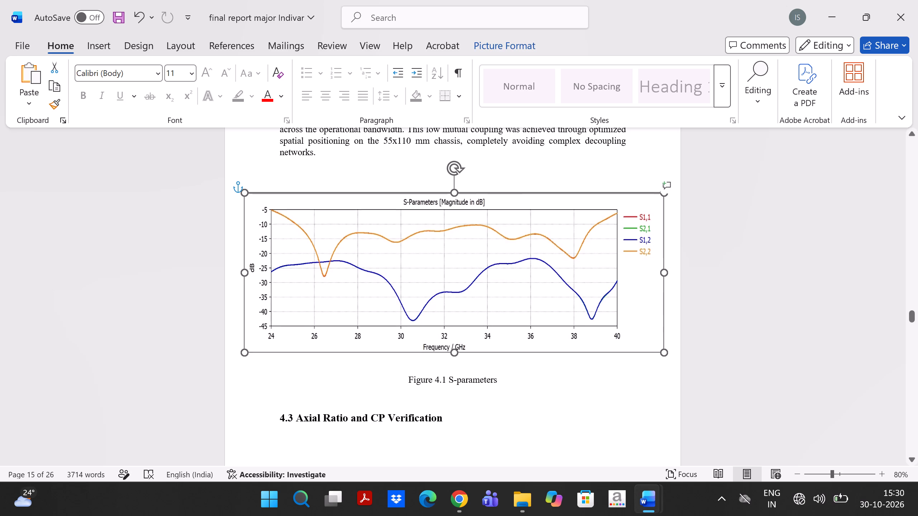
drag(456, 352, 456, 360)
Insert two blank lines before the 4.3 Axial Ratio and CP Verification heading to push it onto the following page.
click(561, 410)
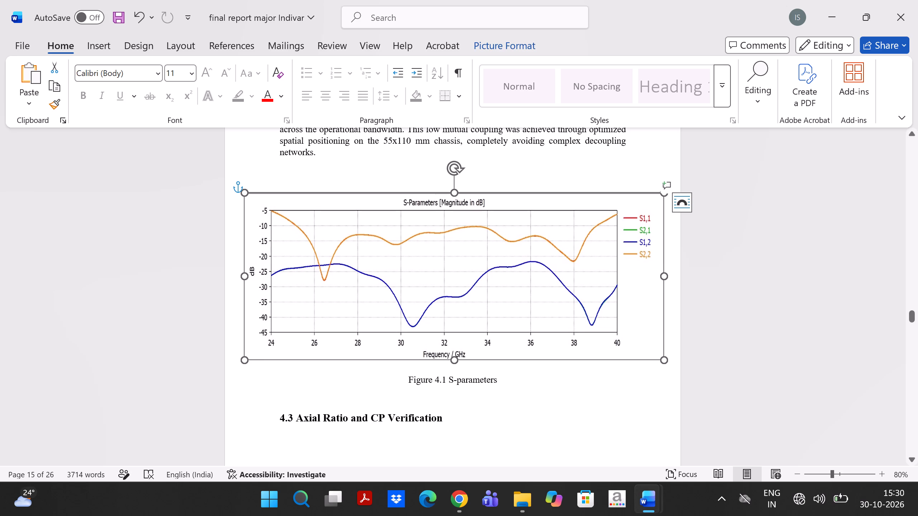
scroll(561, 410, up, 2)
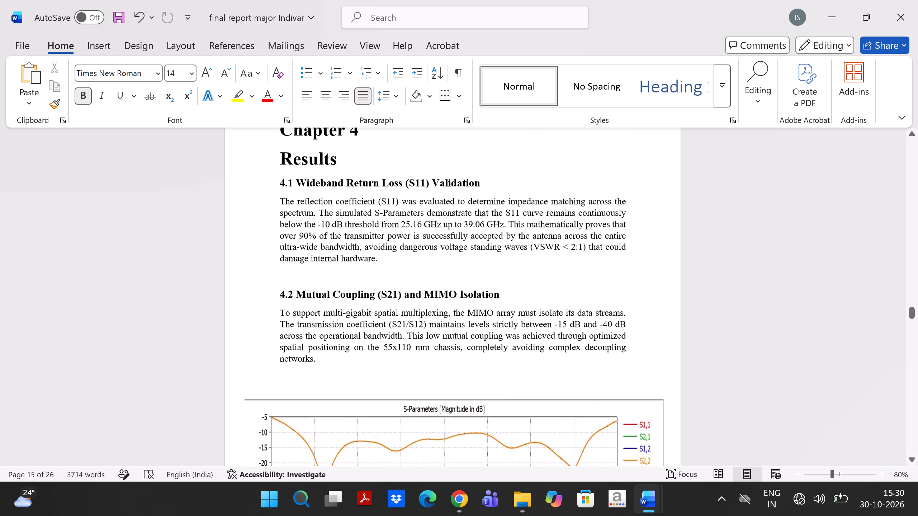
scroll(561, 410, up, 1)
scroll(561, 410, down, 4)
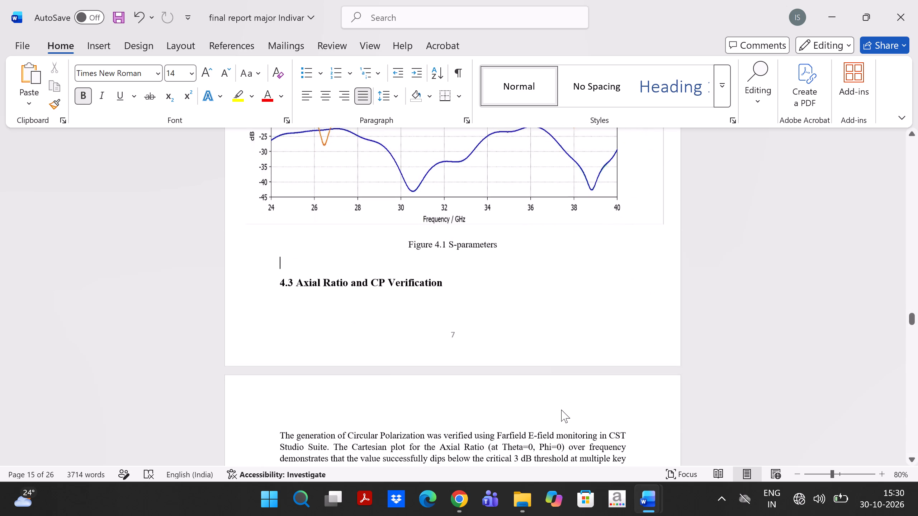
key(Return)
key(Return)
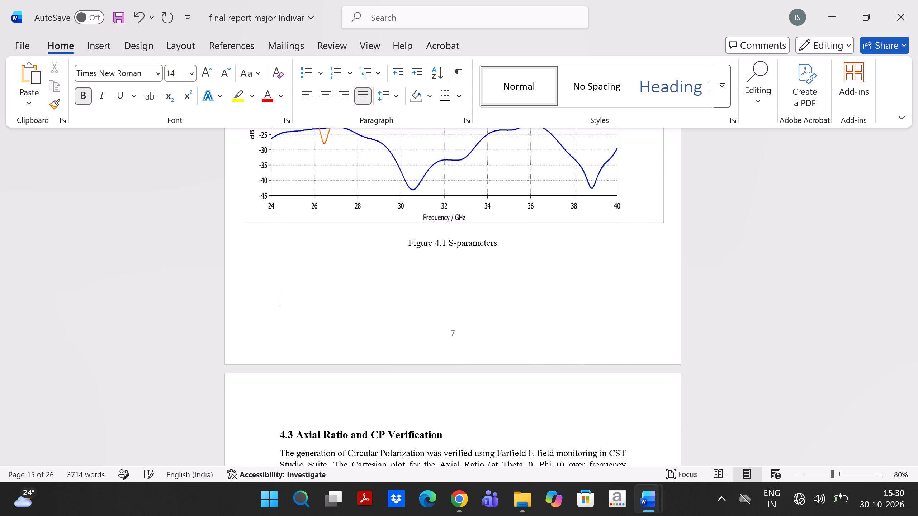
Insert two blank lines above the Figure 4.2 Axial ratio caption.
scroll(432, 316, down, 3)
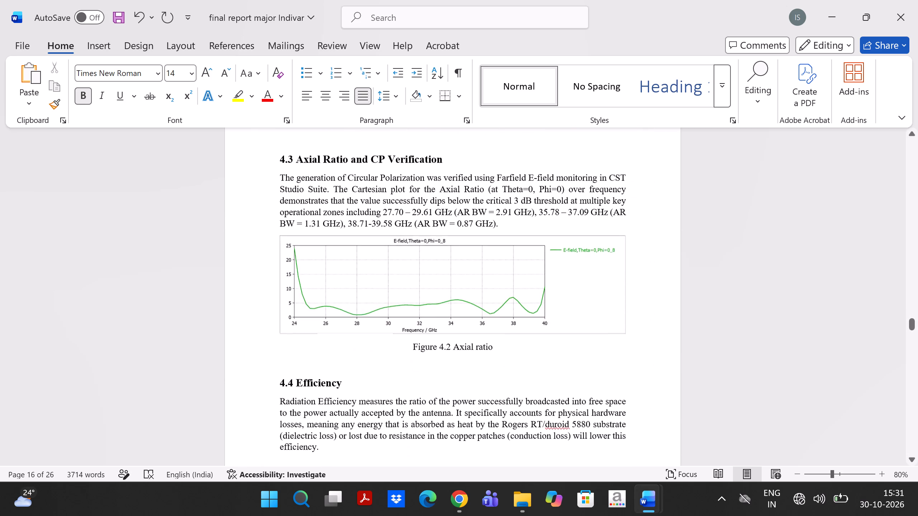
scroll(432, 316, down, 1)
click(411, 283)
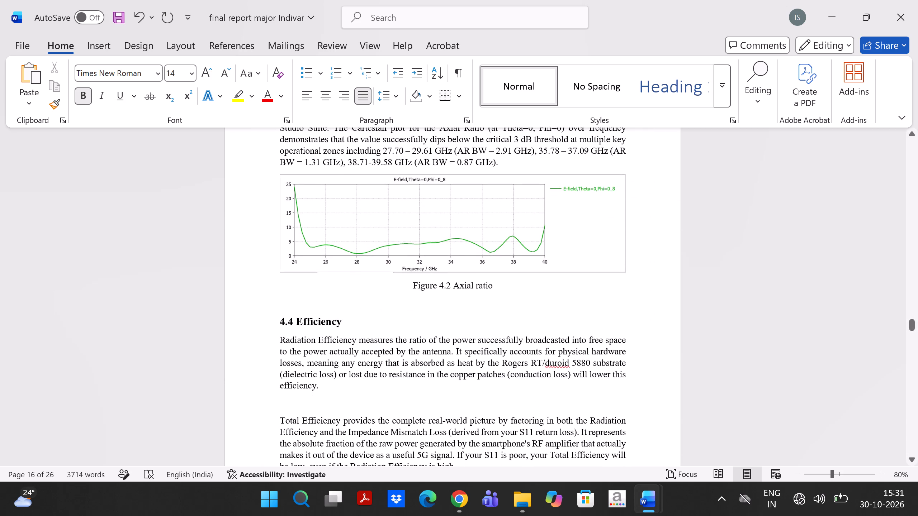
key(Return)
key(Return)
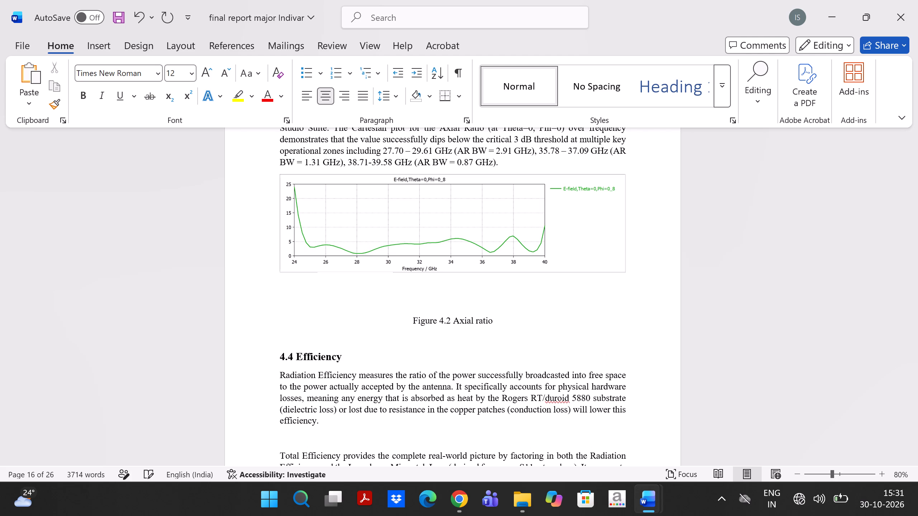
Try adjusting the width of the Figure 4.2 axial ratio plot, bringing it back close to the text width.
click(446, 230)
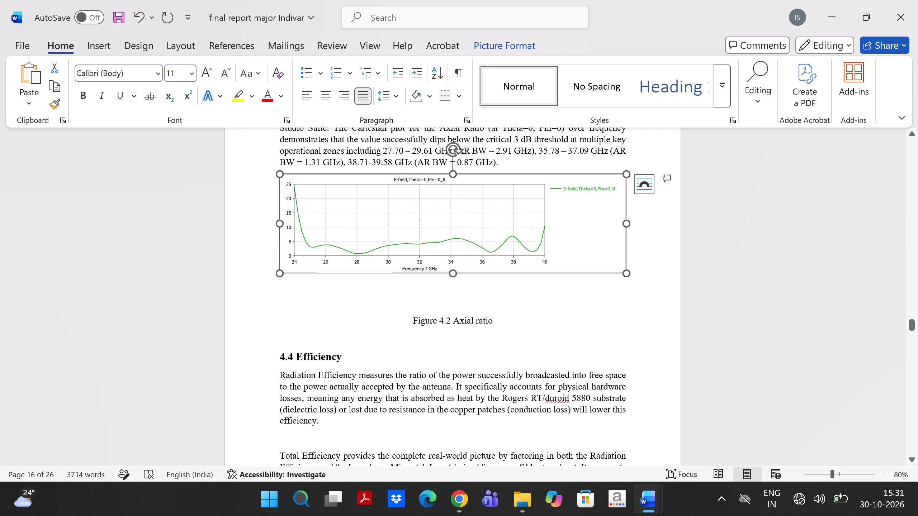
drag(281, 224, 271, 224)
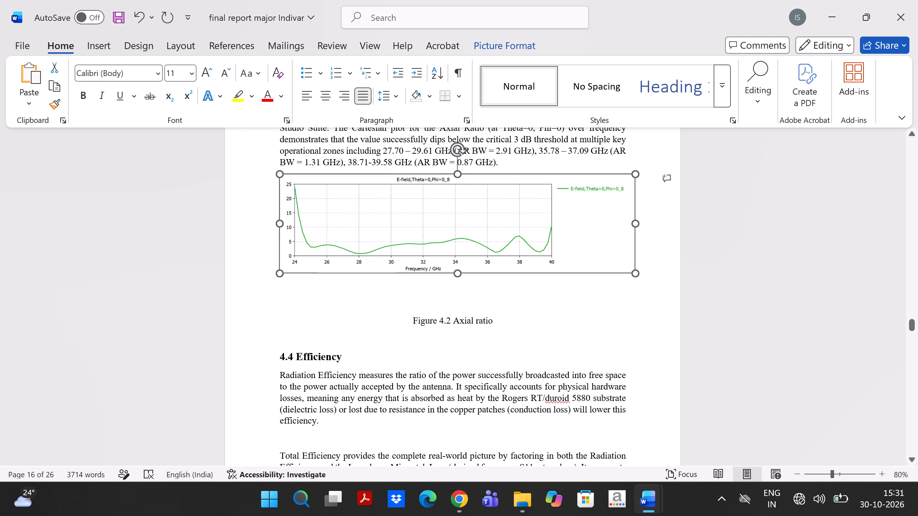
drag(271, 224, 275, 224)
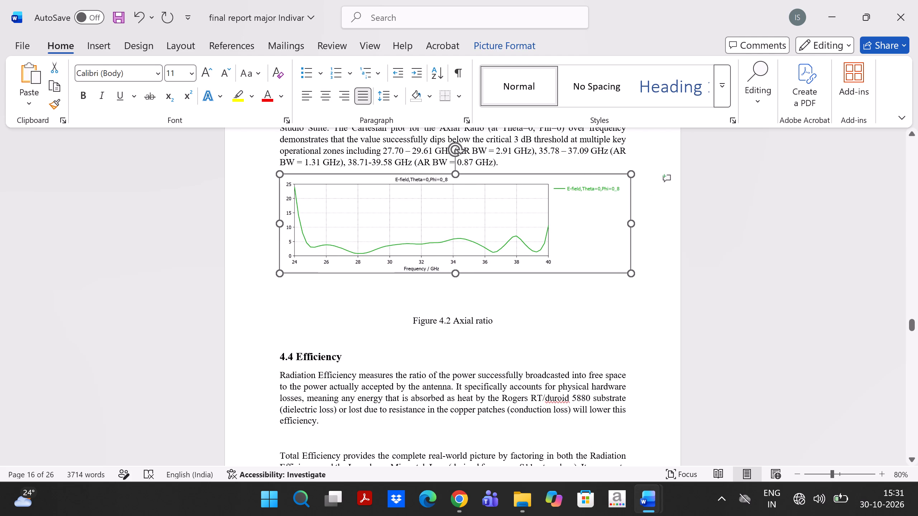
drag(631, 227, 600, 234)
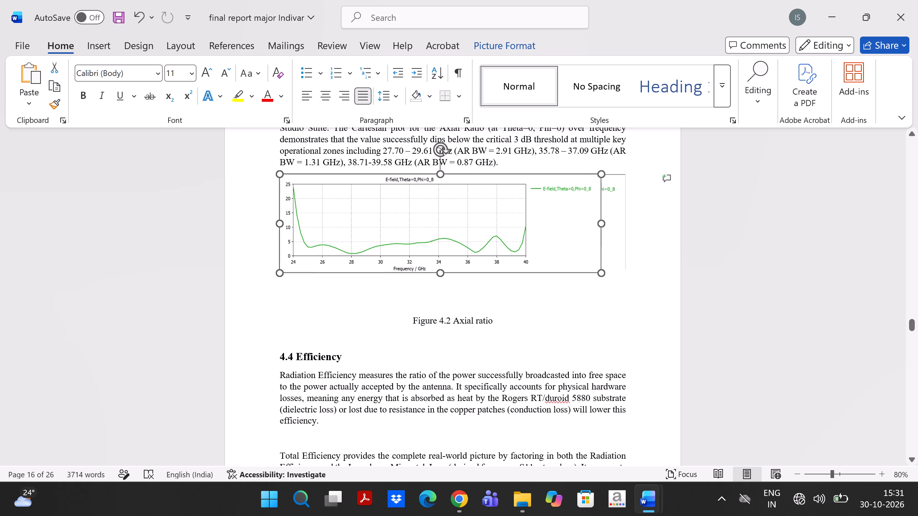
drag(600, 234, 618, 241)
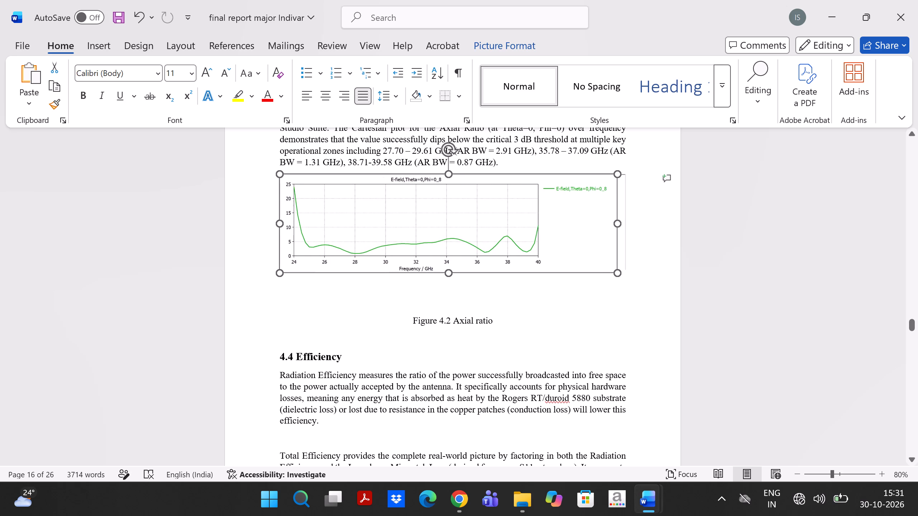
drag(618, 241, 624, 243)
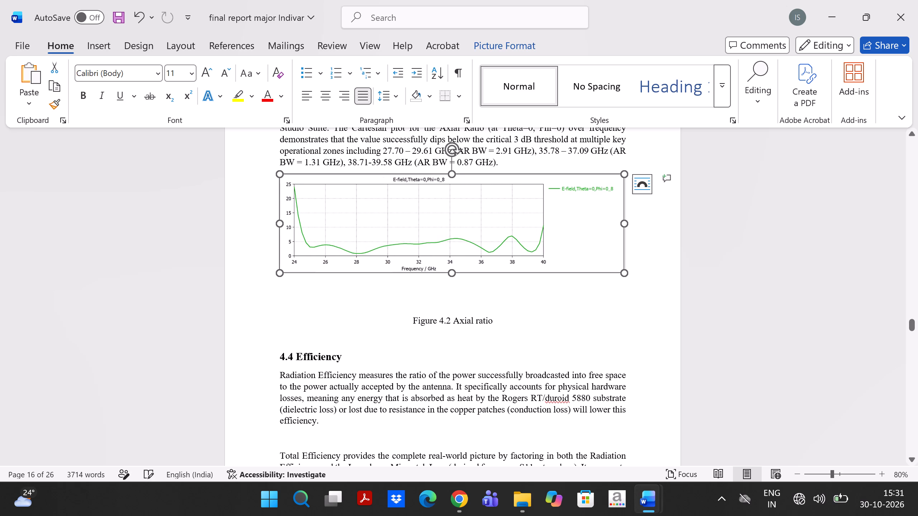
Stretch the Figure 4.2 axial ratio plot taller and widen it past the text margin.
drag(452, 274, 452, 286)
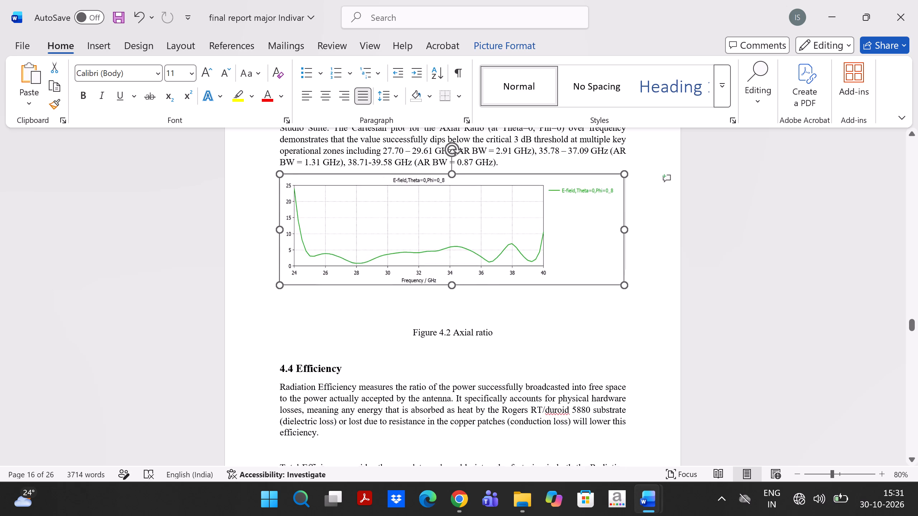
drag(452, 286, 454, 319)
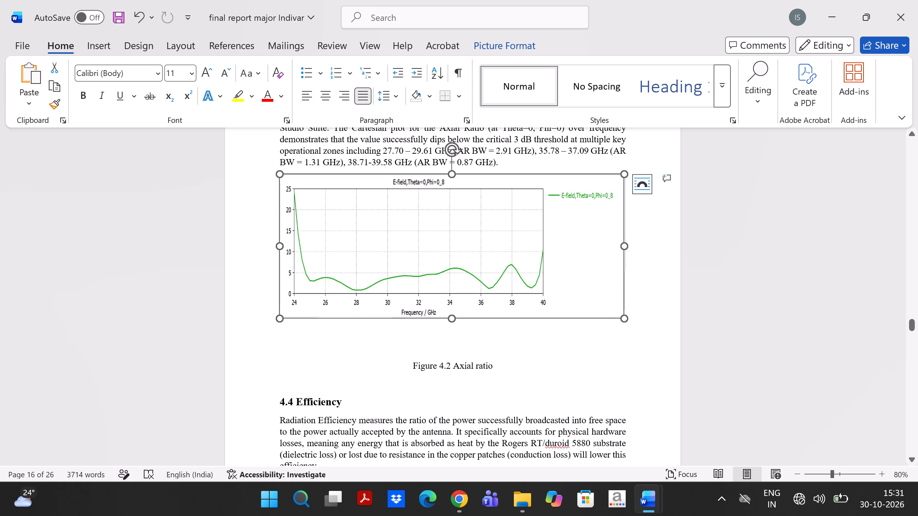
drag(279, 248, 257, 249)
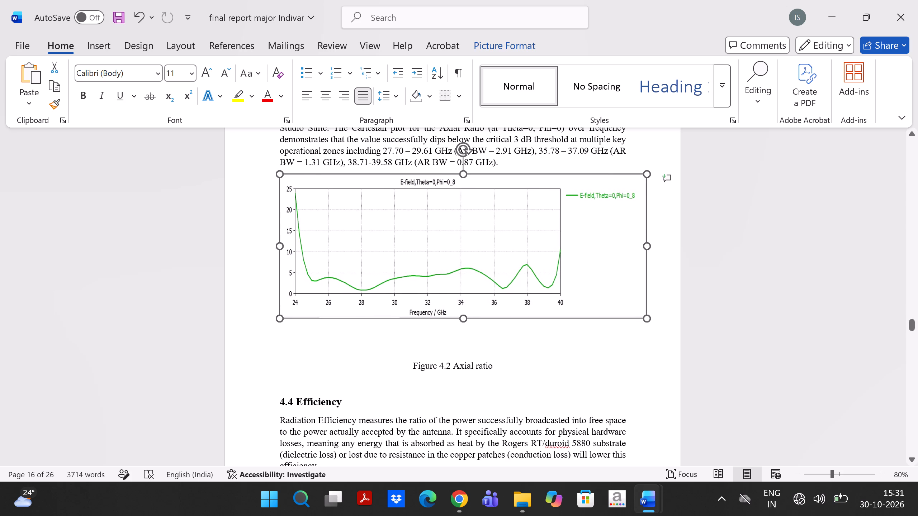
drag(257, 249, 248, 247)
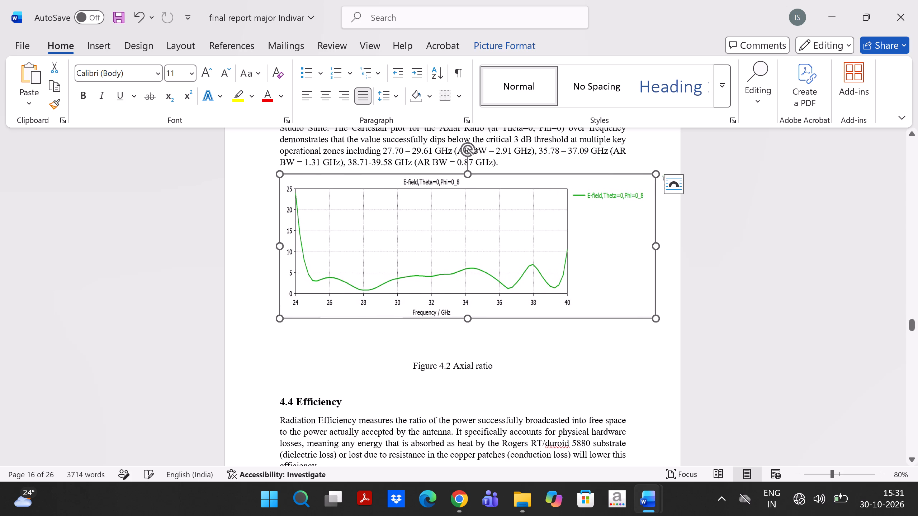
Set the axial ratio plot to Through text wrapping and centre it on the page just below the section 4.3 paragraph.
drag(484, 240, 472, 240)
click(680, 183)
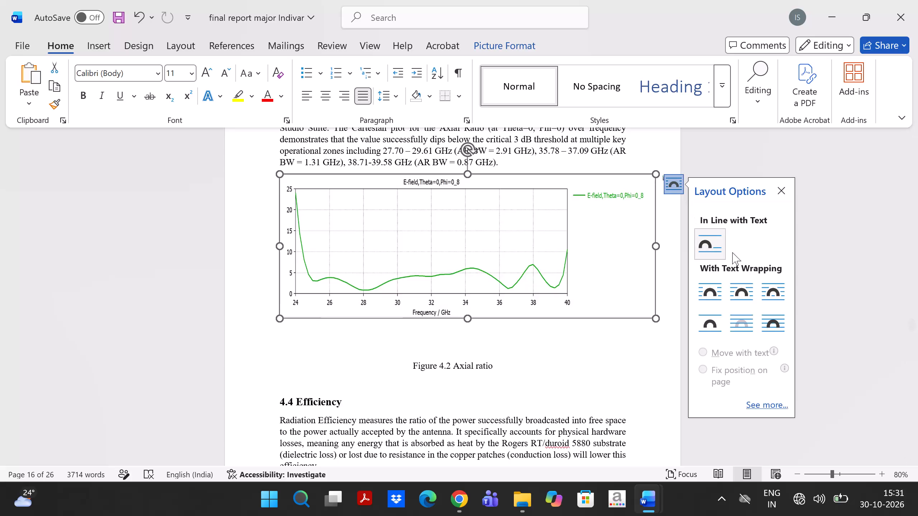
click(770, 285)
drag(497, 240, 485, 241)
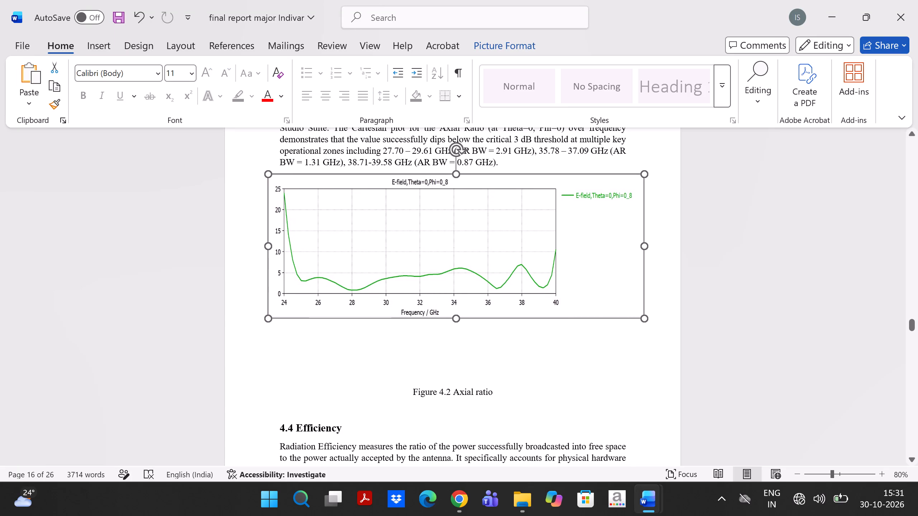
drag(485, 241, 482, 244)
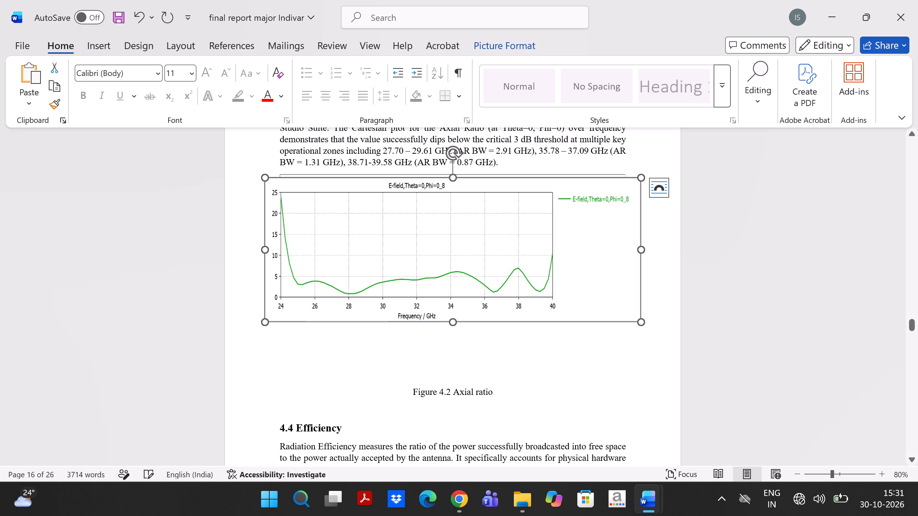
click(482, 244)
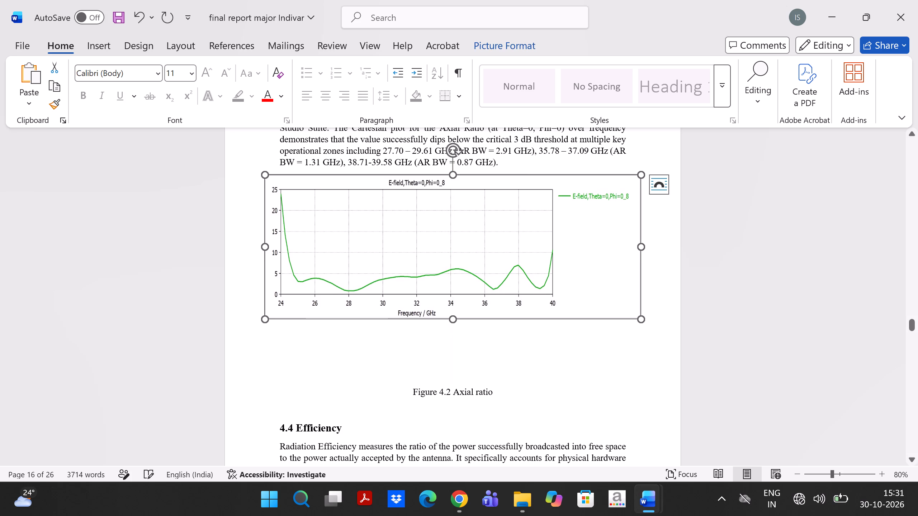
click(613, 360)
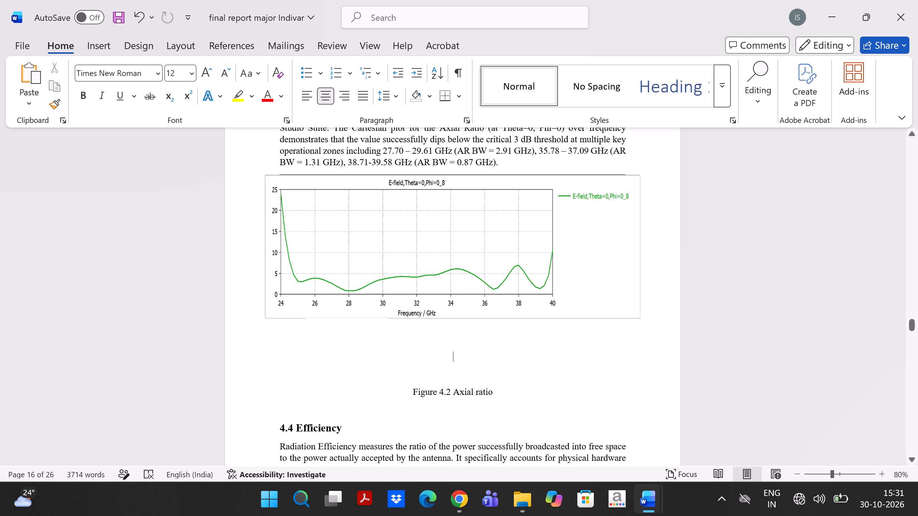
click(509, 262)
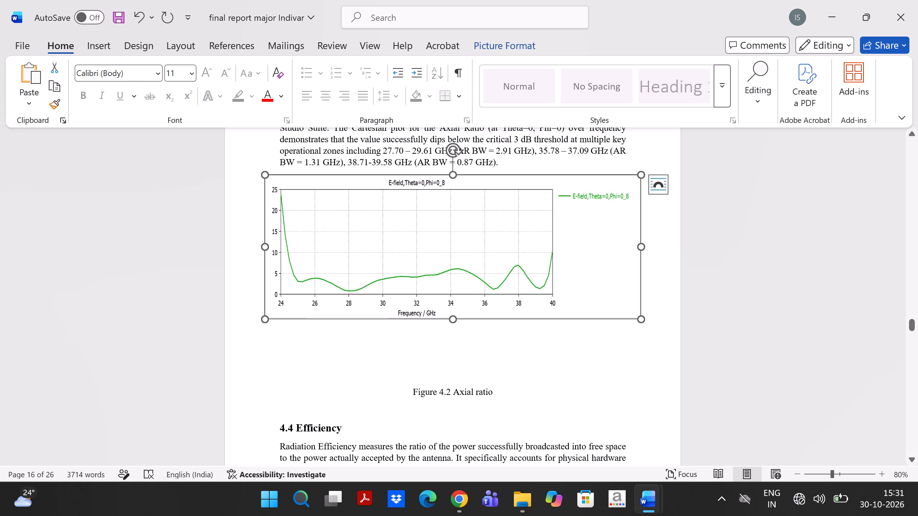
click(509, 262)
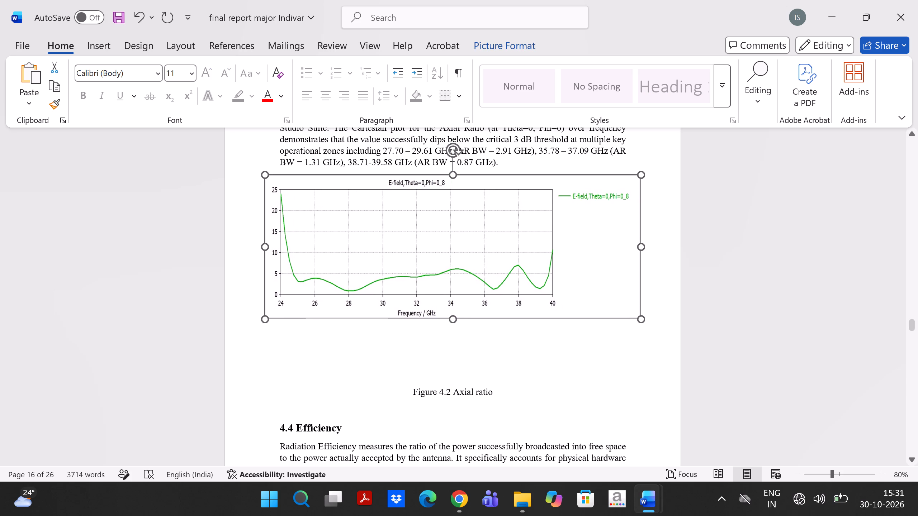
Delete the blank lines above the Figure 4.2 Axial ratio caption so it sits directly below the plot.
click(442, 381)
click(411, 390)
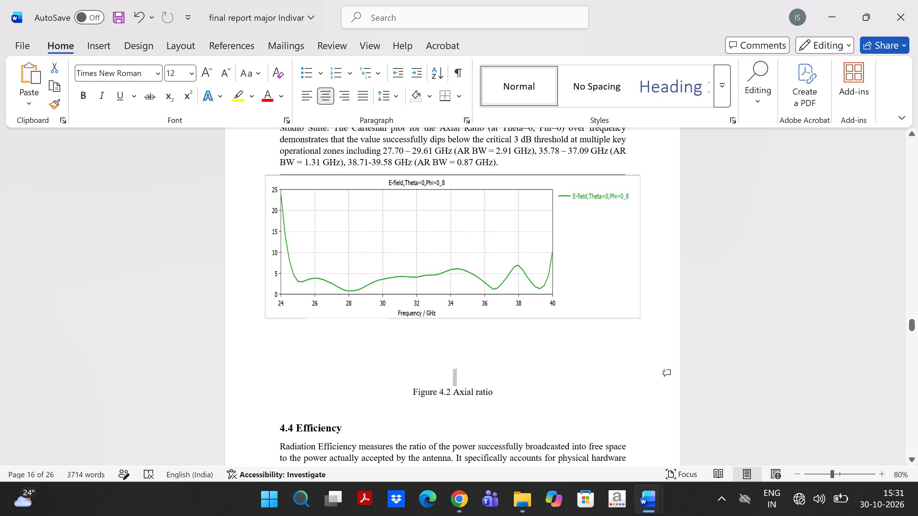
key(BackSpace)
key(BackSpace)
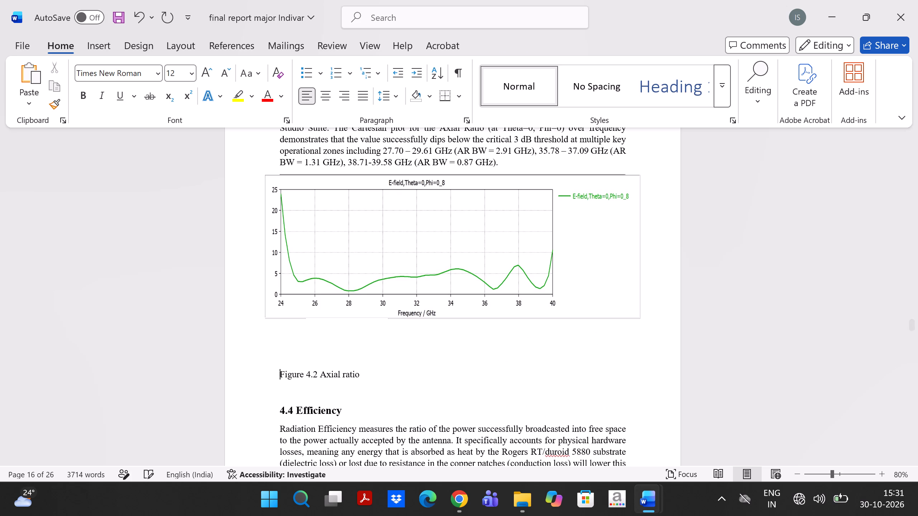
key(BackSpace)
key(BackSpace)
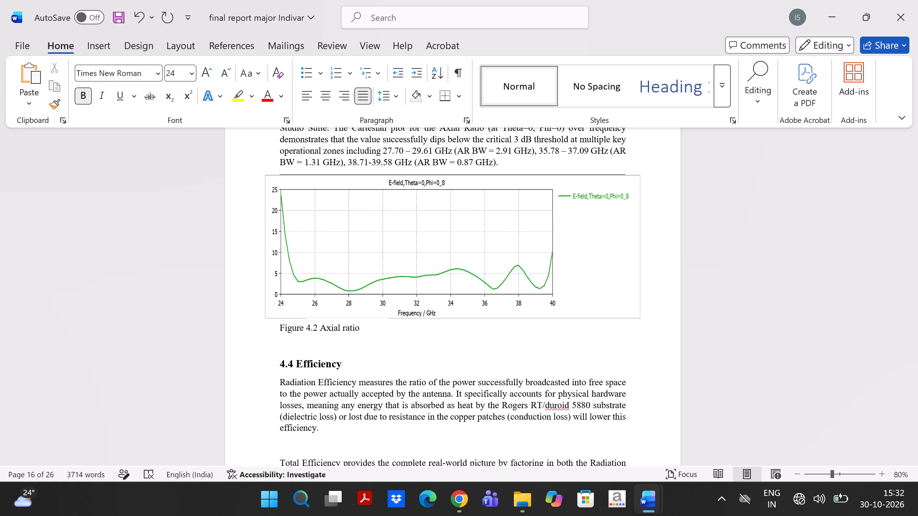
scroll(411, 390, up, 3)
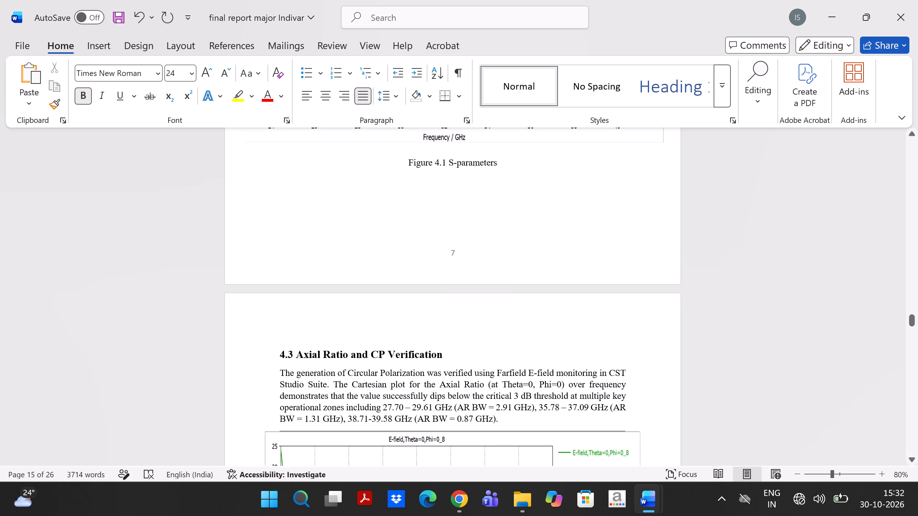
Add a blank line above the Figure 4.2 Axial ratio caption and centre the caption under the plot.
scroll(411, 390, down, 3)
key(Return)
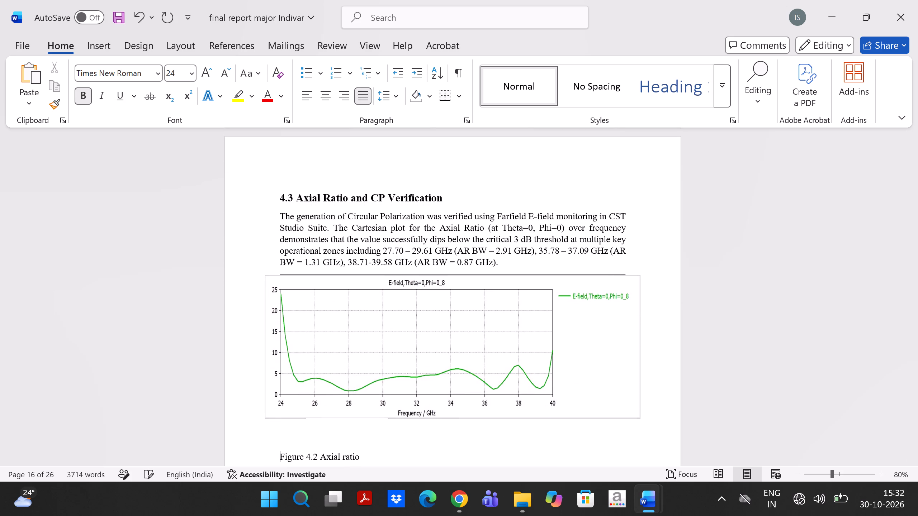
scroll(462, 421, down, 1)
drag(373, 338, 288, 339)
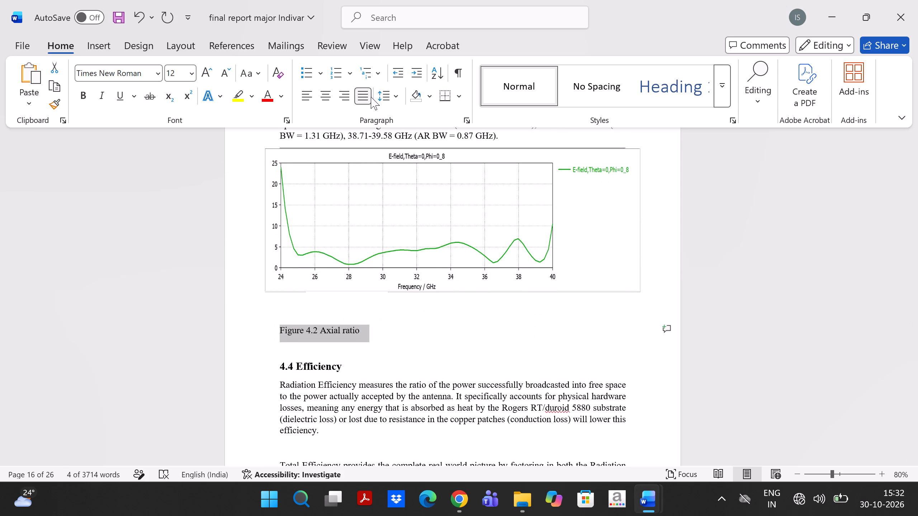
click(323, 97)
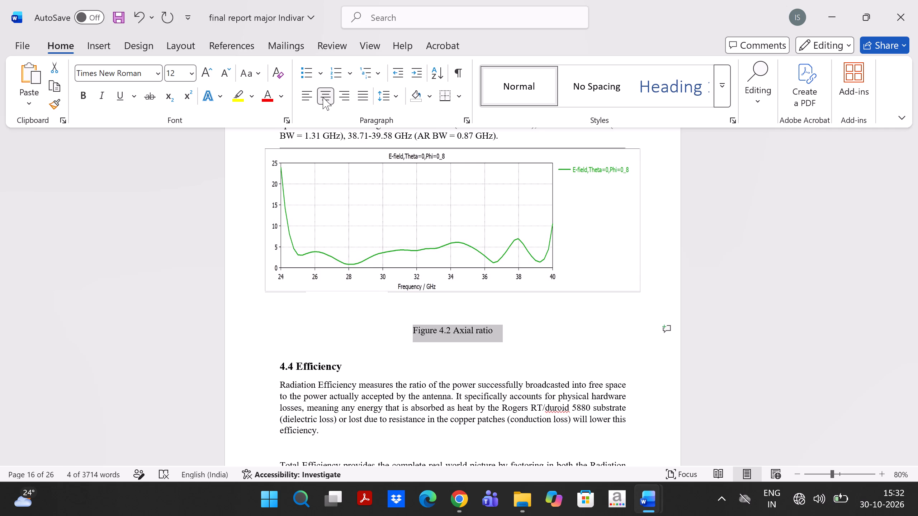
Stretch the Figure 4.2 axial ratio plot slightly taller.
click(479, 263)
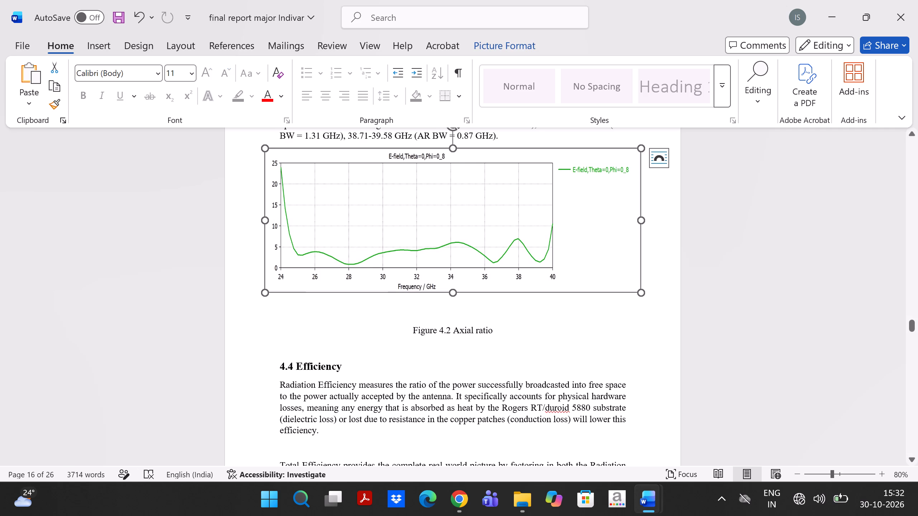
click(452, 296)
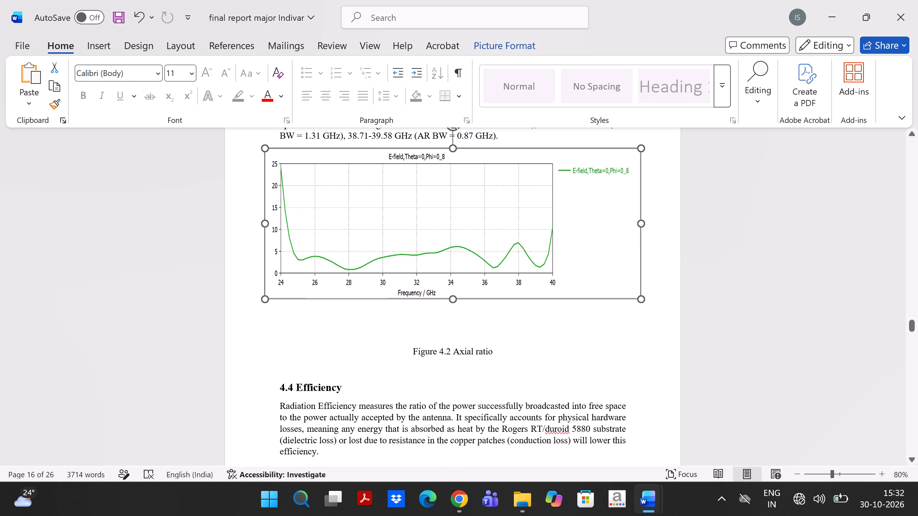
Insert eight blank lines between the Radiation Efficiency plot and the Figure 4.3 caption to make room for larger plots.
scroll(389, 374, down, 1)
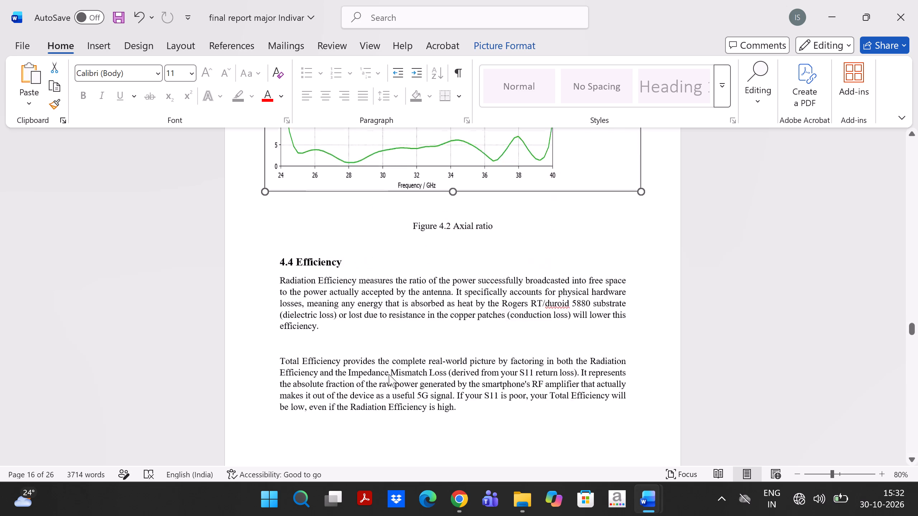
scroll(389, 374, down, 4)
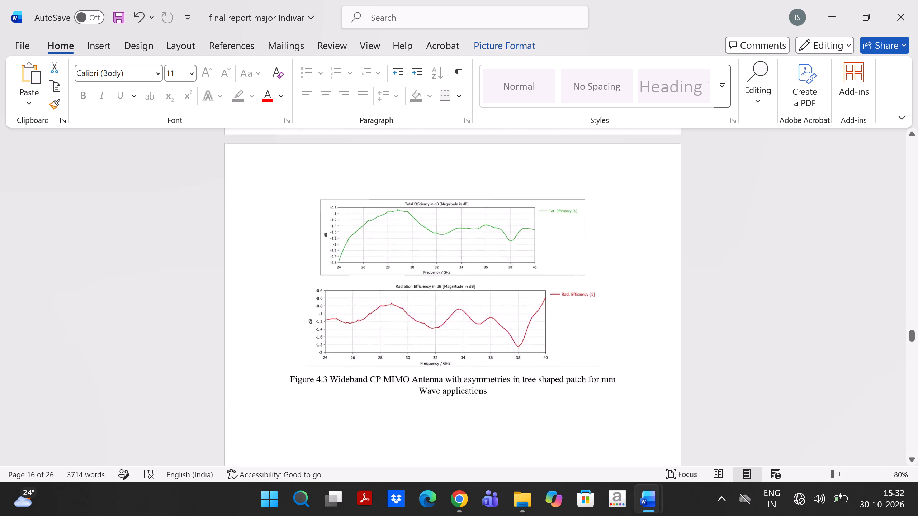
scroll(389, 374, down, 1)
scroll(476, 191, up, 1)
click(454, 210)
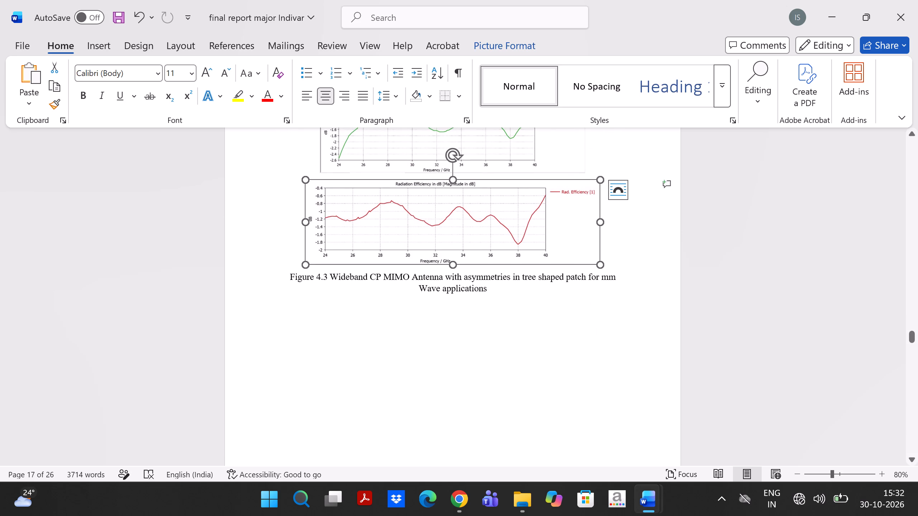
click(288, 276)
key(Return)
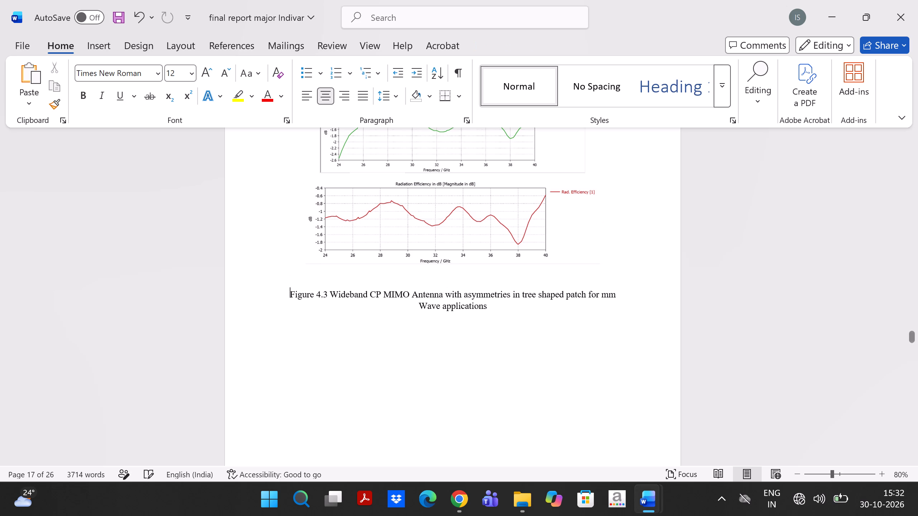
key(Return)
key(Return)
key(Return)
key(Return)
key(Return)
key(Return)
key(Return)
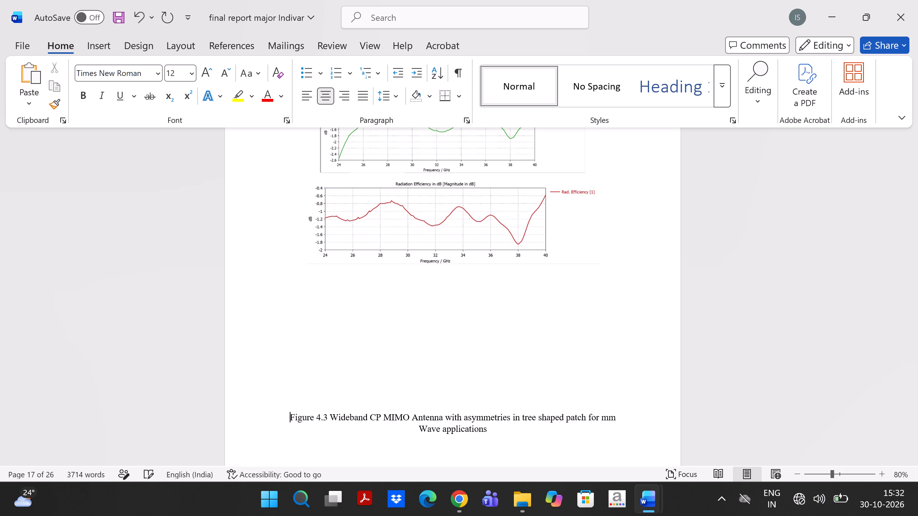
Set the Radiation Efficiency plot to Through text wrapping and move it down to just above the Figure 4.3 caption.
click(426, 225)
drag(426, 225, 425, 253)
click(622, 201)
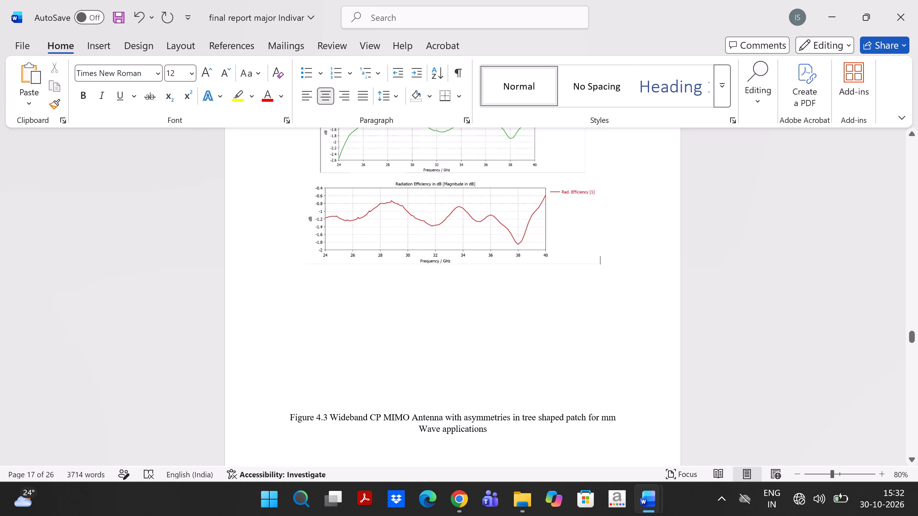
click(488, 231)
click(624, 192)
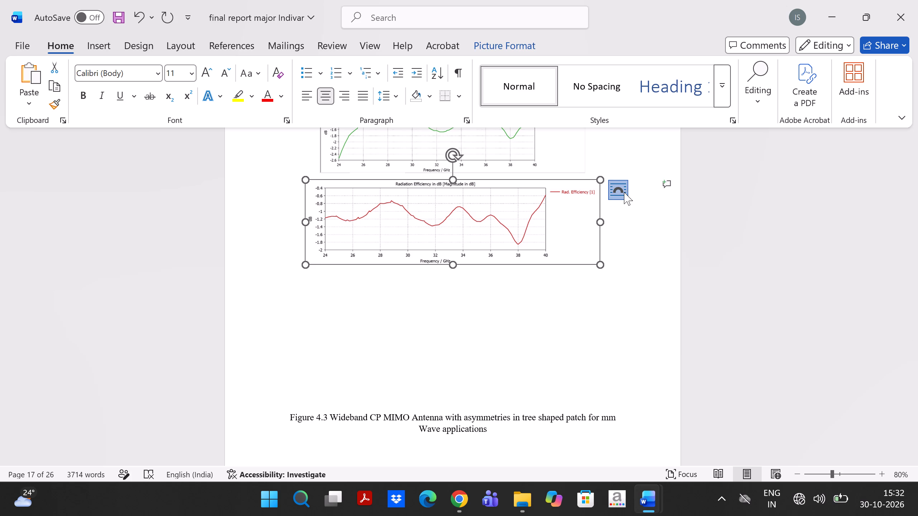
click(718, 296)
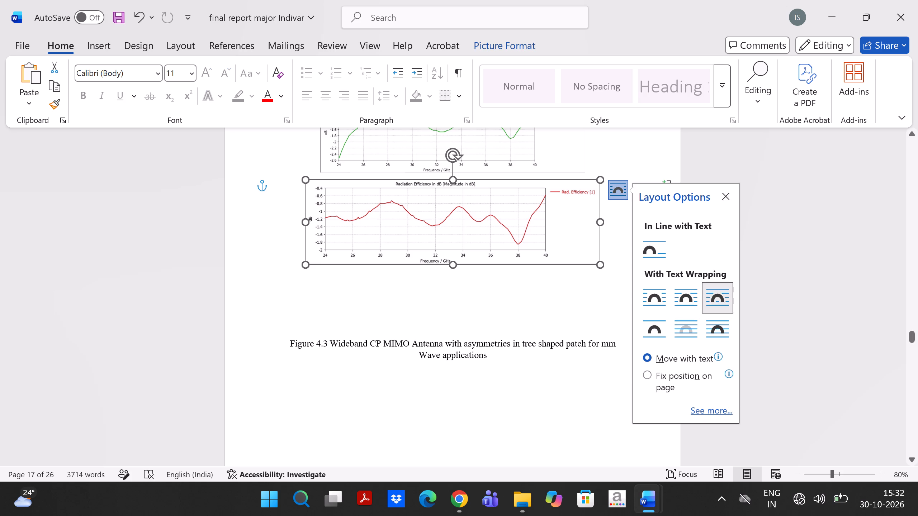
drag(467, 226, 460, 293)
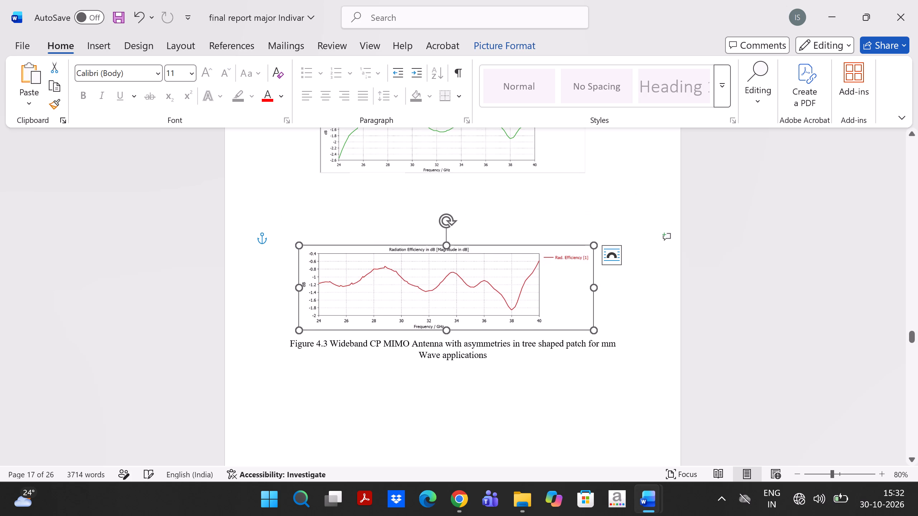
Add six more blank lines above the Figure 4.3 caption and move the Radiation Efficiency plot further down the page.
click(290, 345)
key(Return)
key(Return)
key(Return)
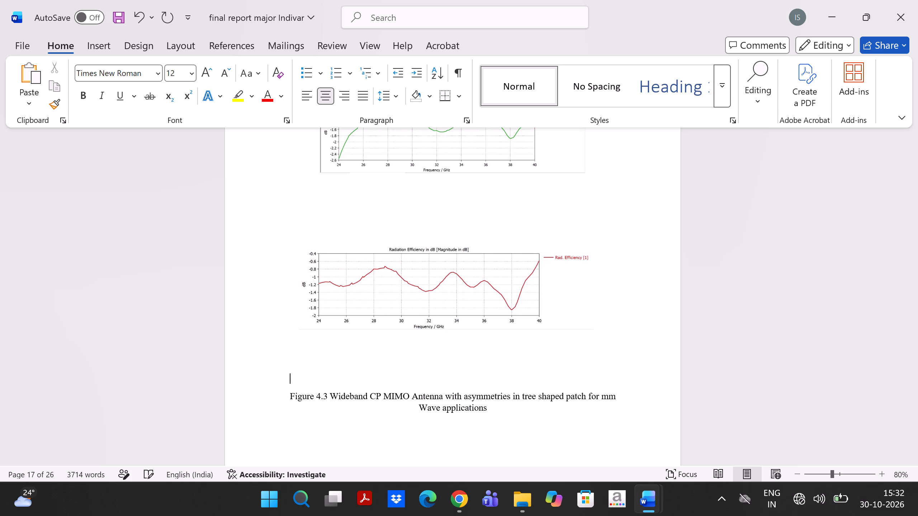
key(Return)
key(Return)
key(Return)
drag(450, 301, 455, 390)
Stretch the Total Efficiency plot to roughly double its height and widen it to the full text width.
scroll(464, 217, up, 1)
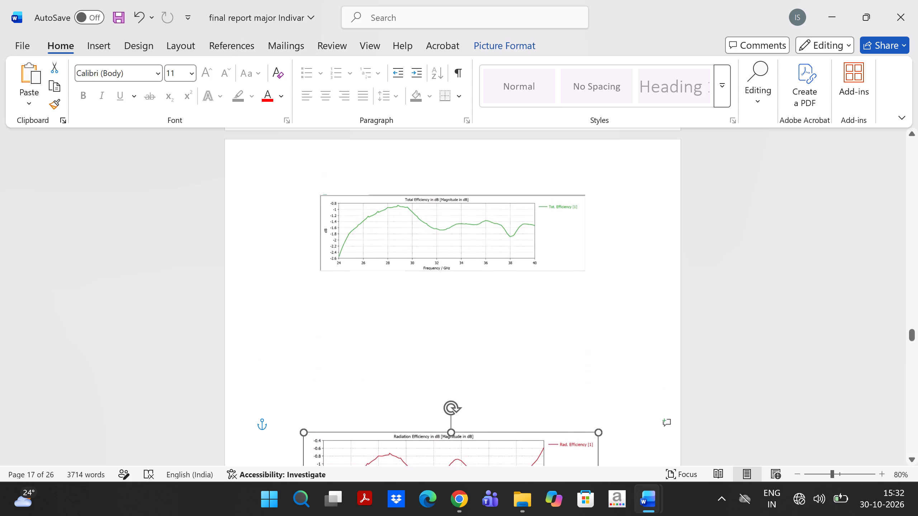
click(446, 230)
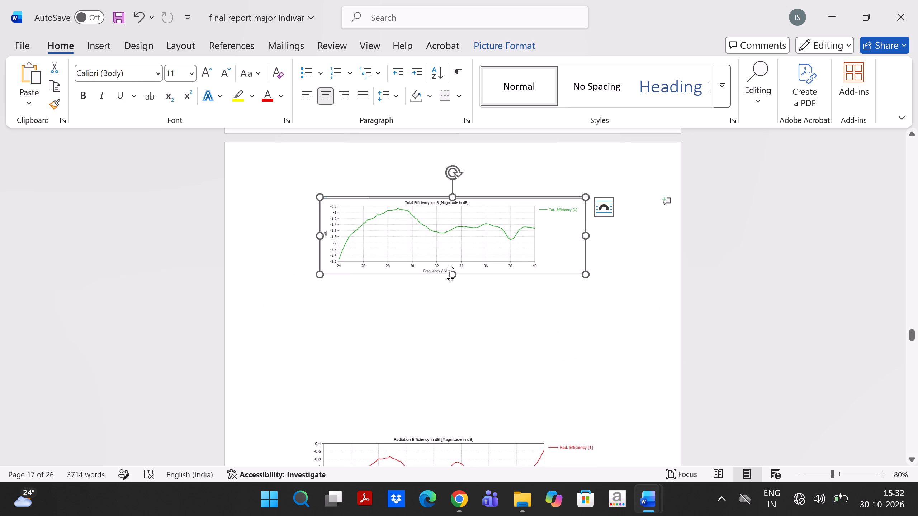
drag(450, 273, 446, 383)
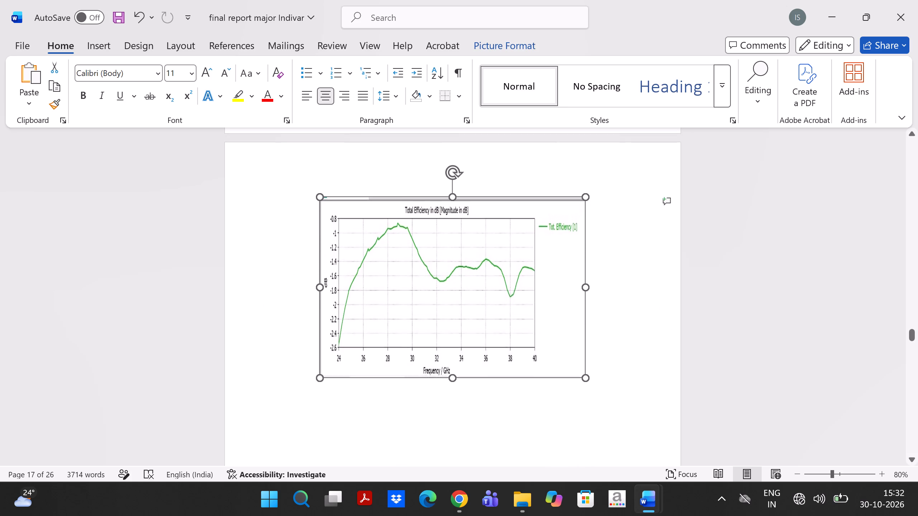
drag(446, 383, 434, 377)
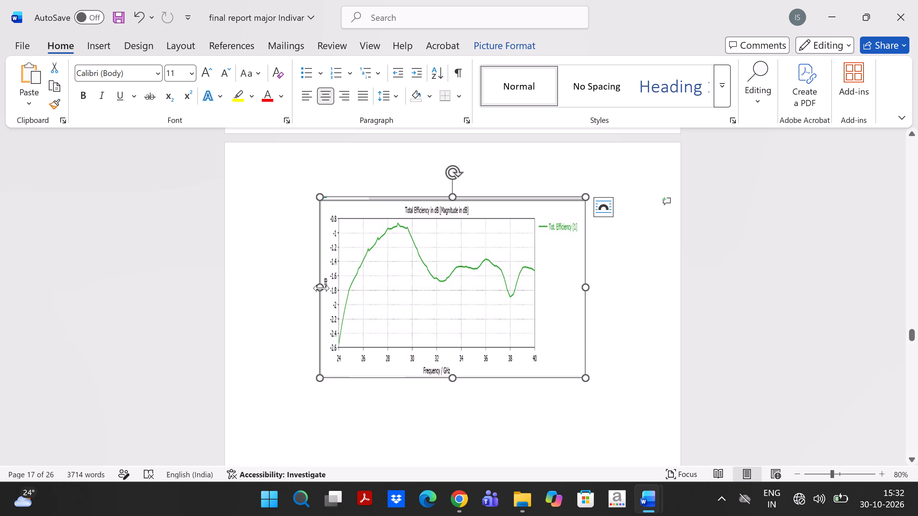
drag(322, 288, 261, 289)
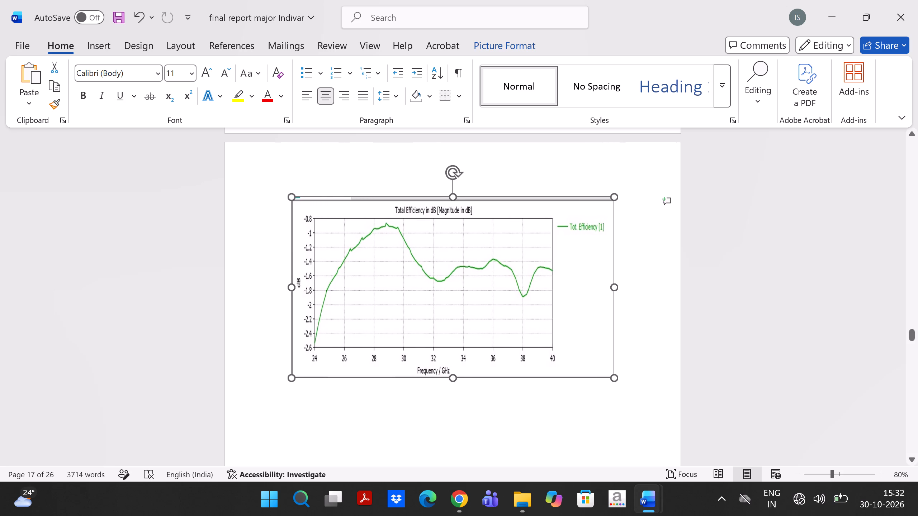
drag(261, 289, 219, 284)
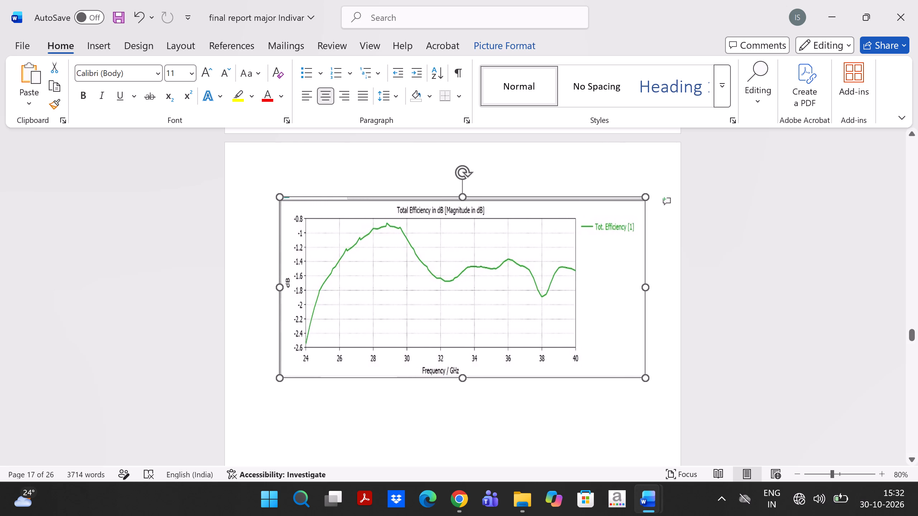
drag(219, 284, 215, 284)
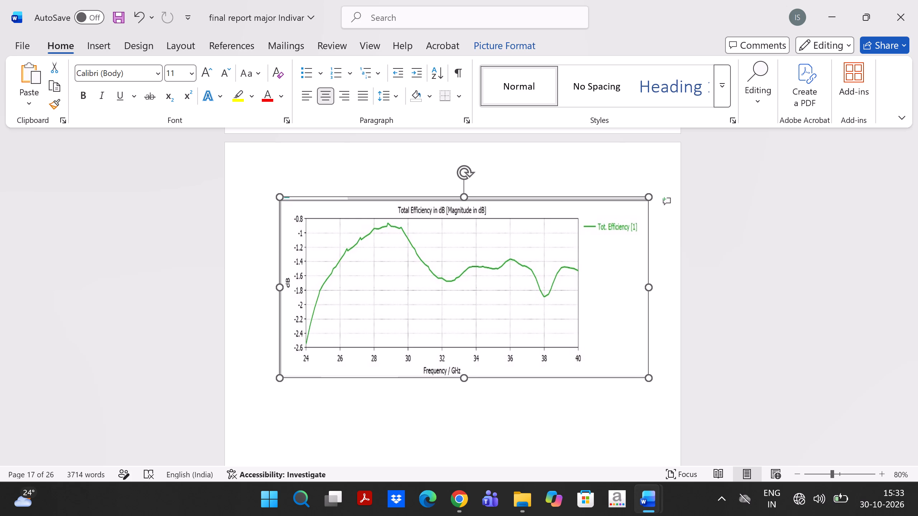
drag(215, 284, 224, 281)
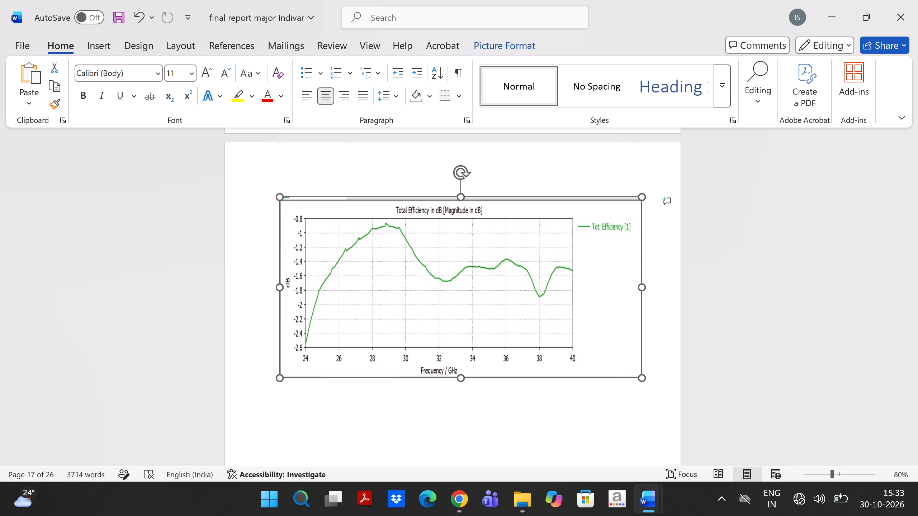
drag(224, 281, 239, 283)
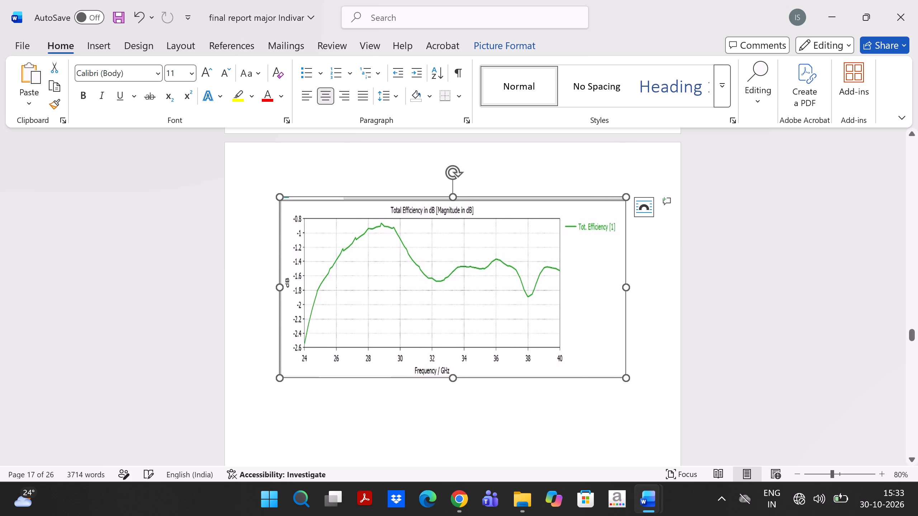
Set the Total Efficiency plot to Through text wrapping and shift it slightly past the left text margin.
drag(416, 307, 401, 307)
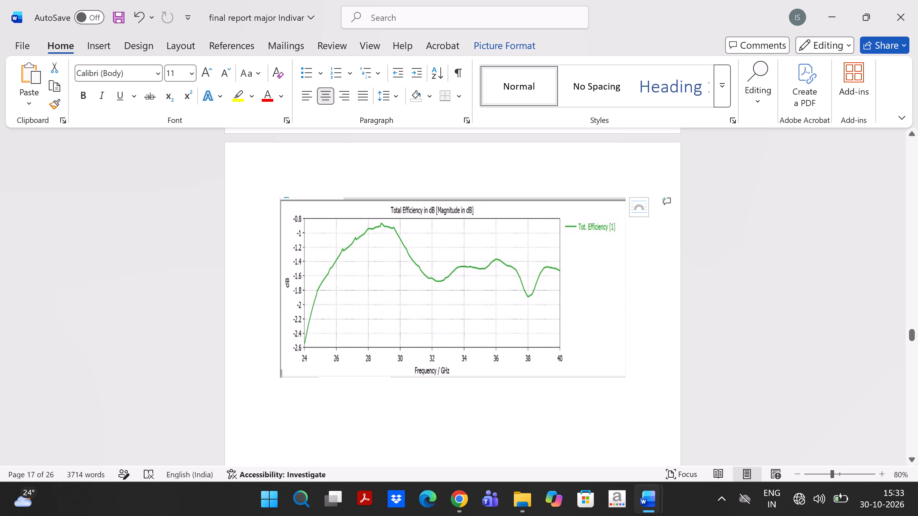
click(648, 212)
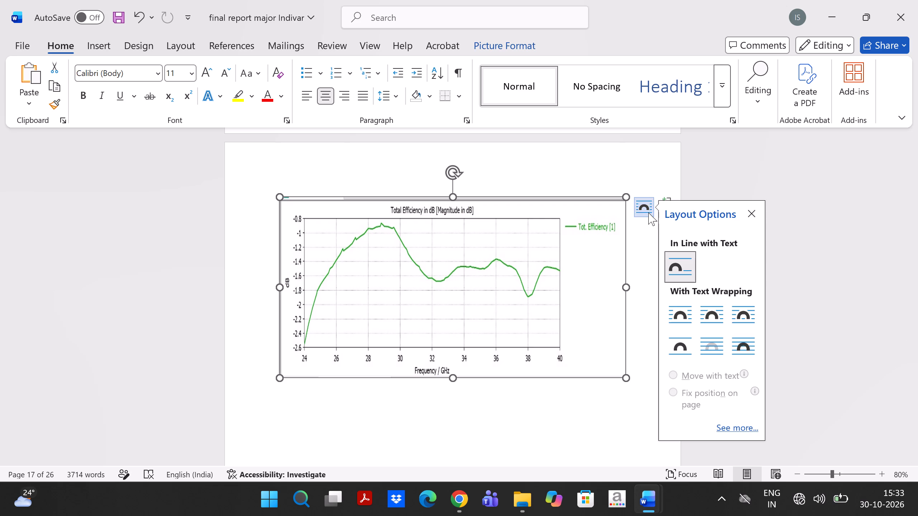
click(746, 311)
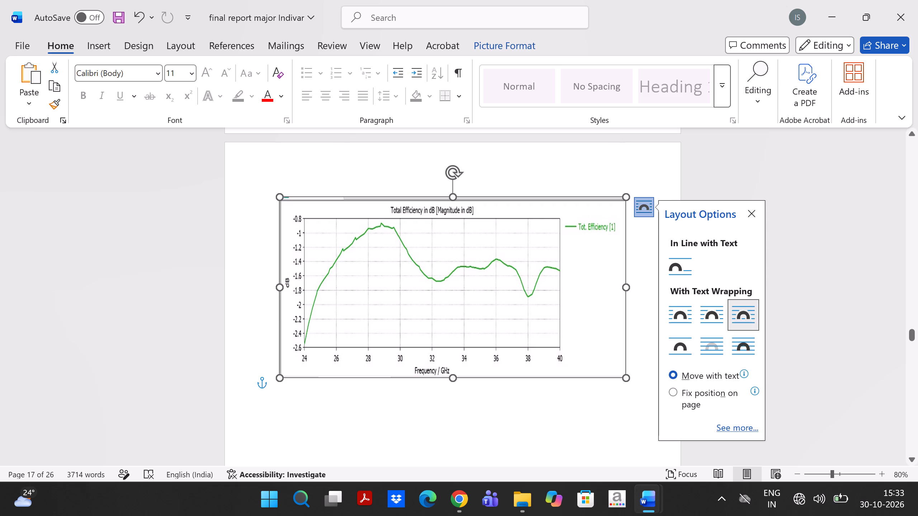
drag(454, 275, 445, 275)
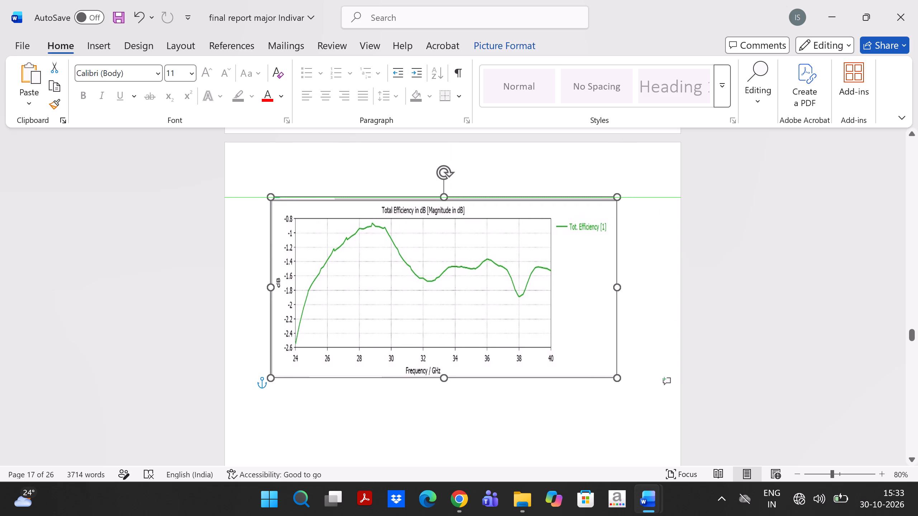
drag(445, 275, 445, 276)
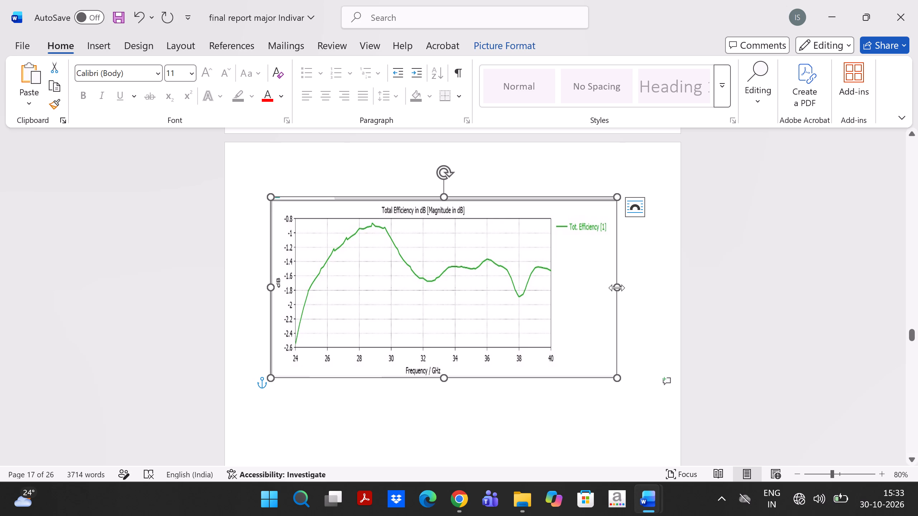
Widen the Total Efficiency plot slightly past the right text margin so it is roughly centred on the page.
drag(617, 288, 637, 288)
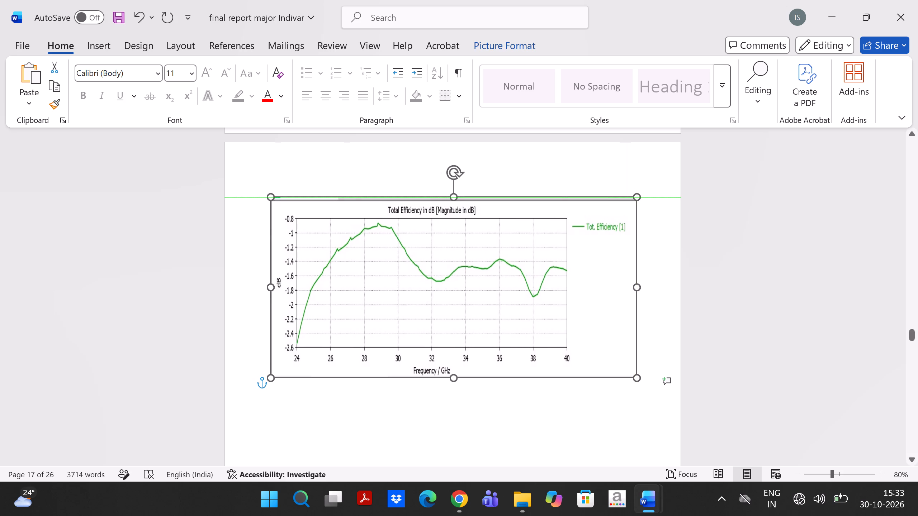
drag(637, 288, 639, 288)
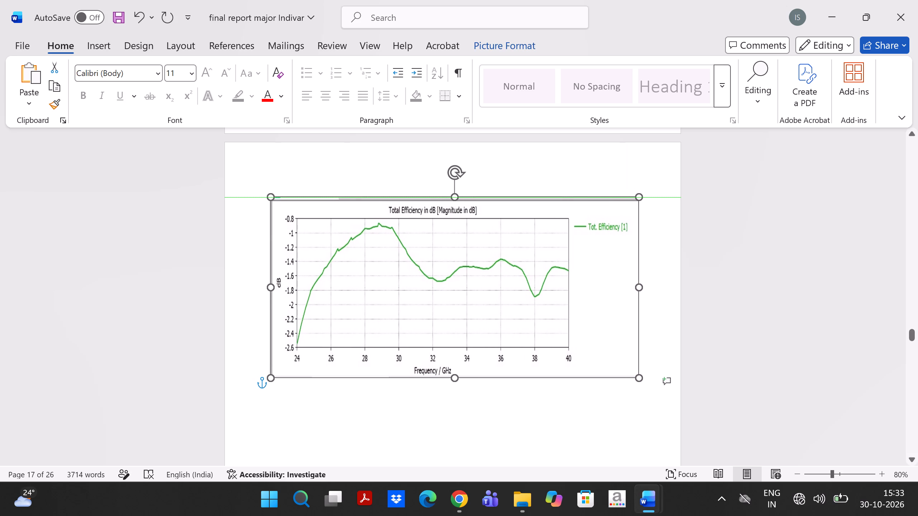
drag(639, 288, 611, 288)
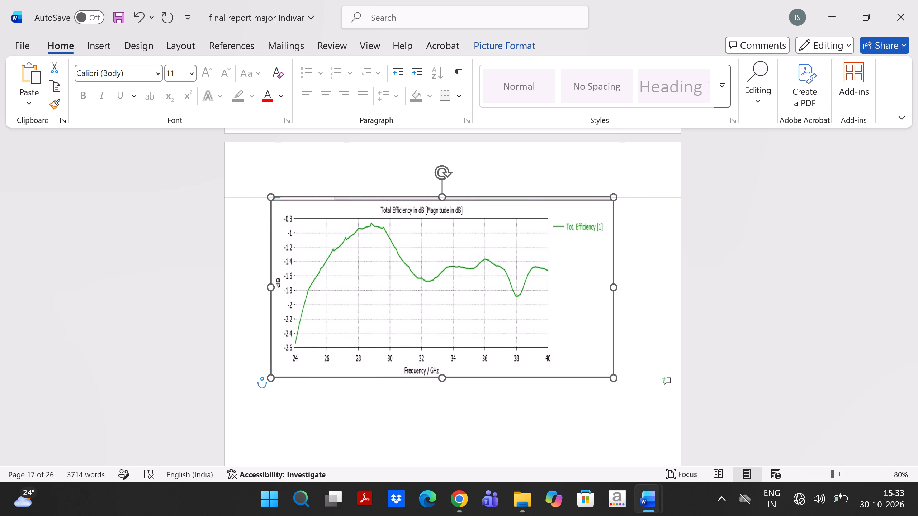
drag(611, 288, 635, 288)
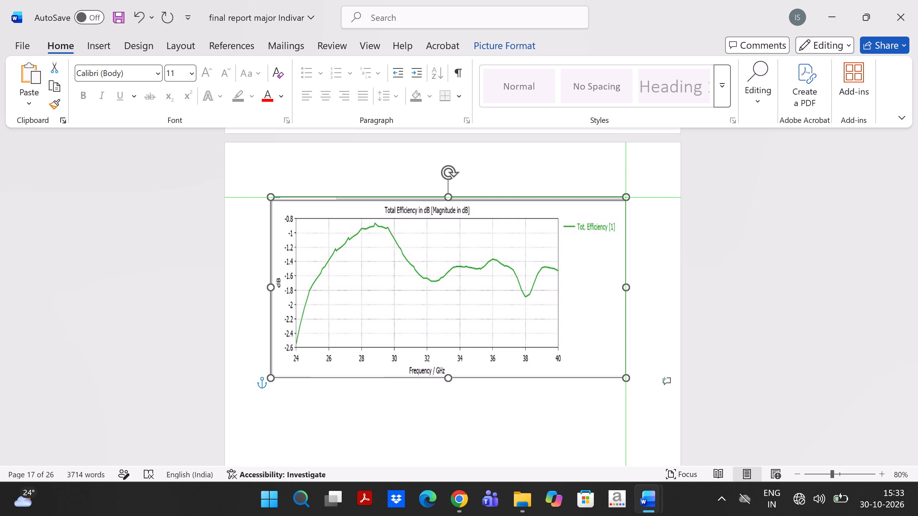
drag(635, 288, 641, 288)
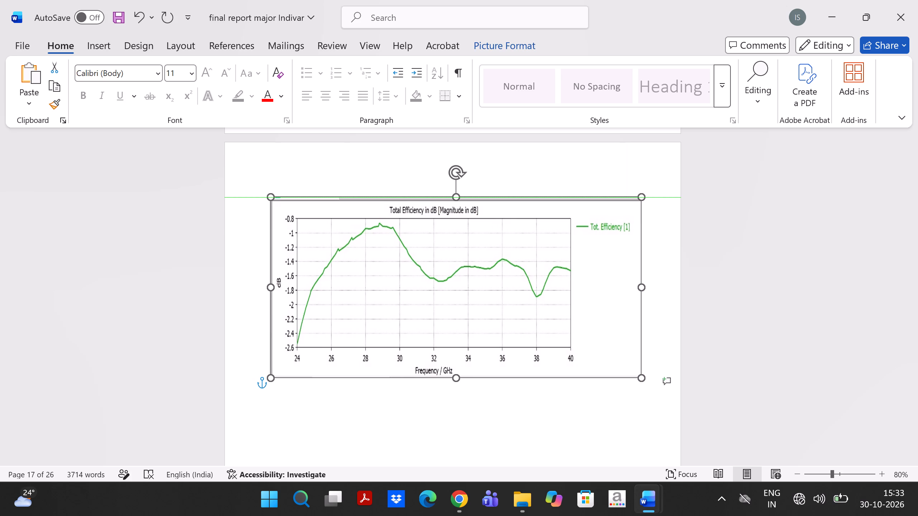
drag(641, 288, 638, 290)
click(496, 408)
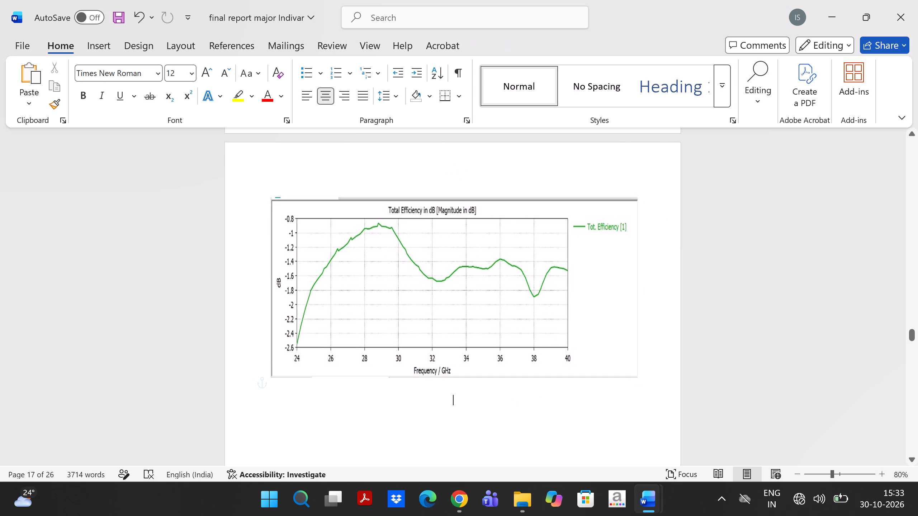
Move the Radiation Efficiency plot up to just below the Total Efficiency plot, roughly centred on the page.
scroll(496, 408, down, 3)
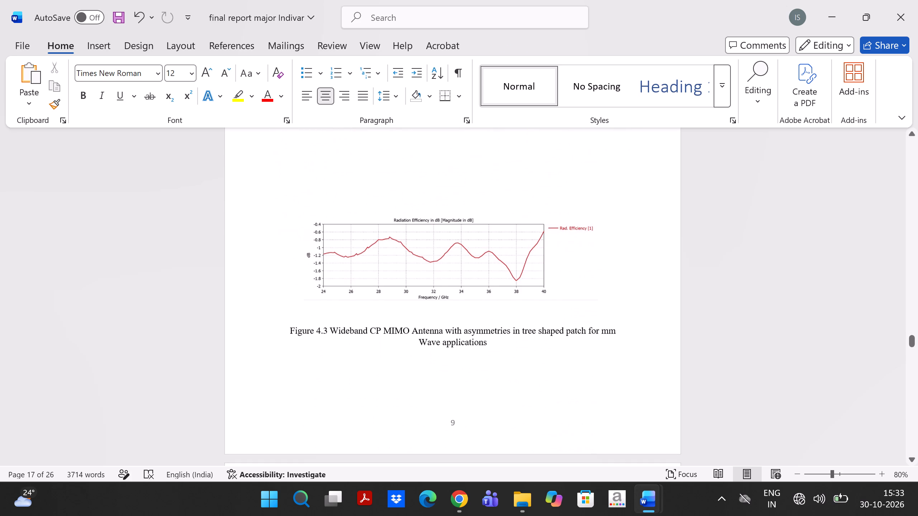
click(459, 291)
scroll(459, 291, up, 1)
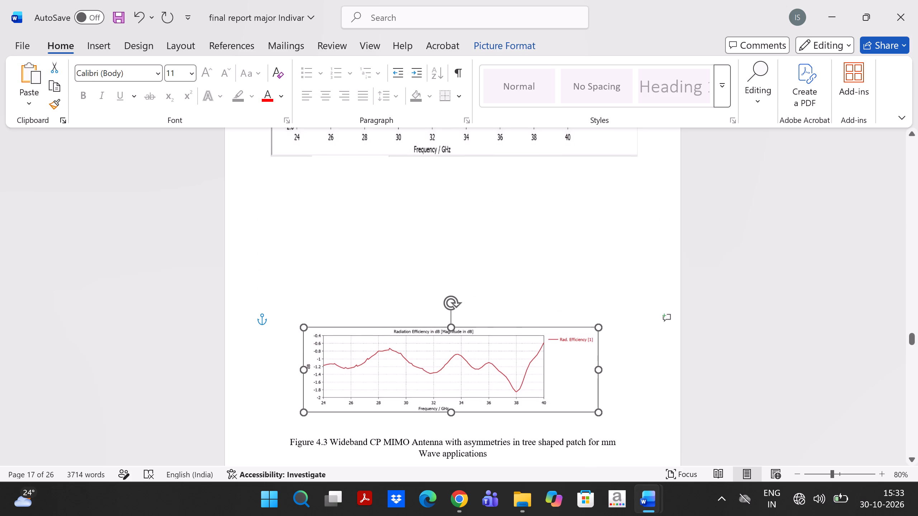
drag(451, 355, 441, 232)
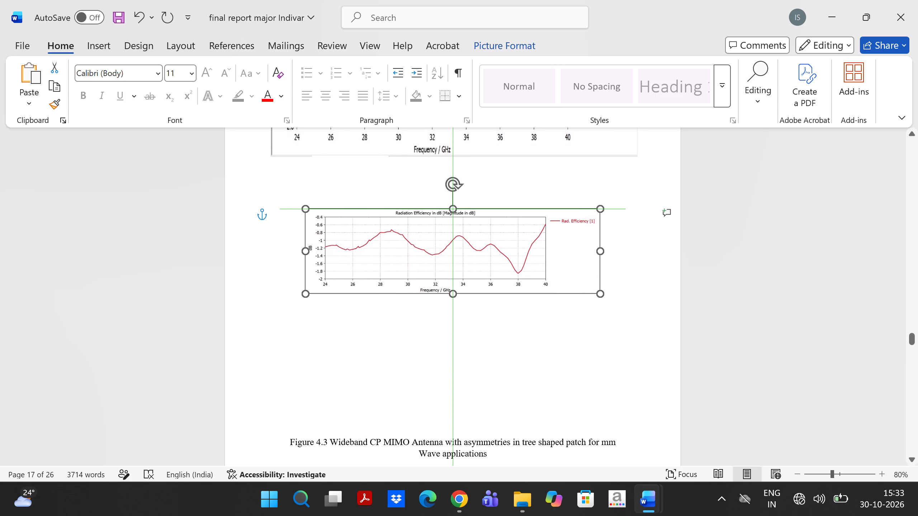
drag(441, 232, 451, 232)
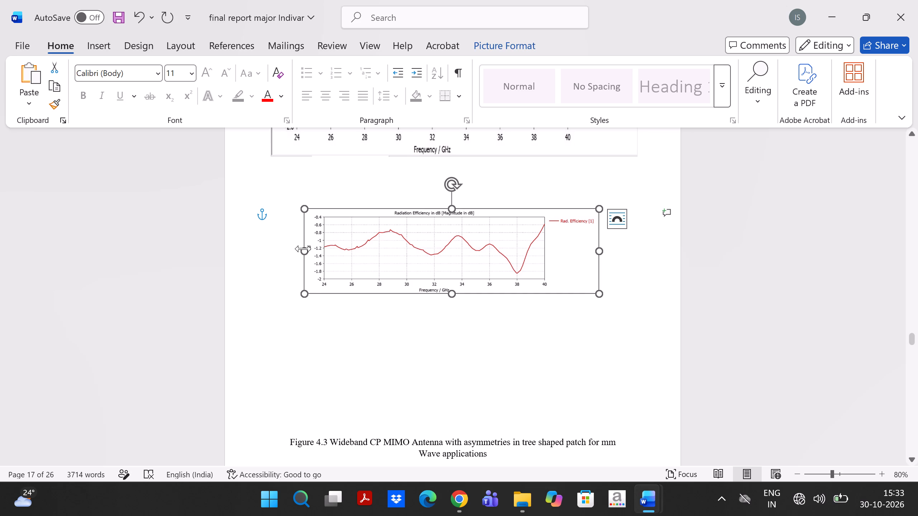
Widen the Radiation Efficiency plot to the left margin and slightly past the right, and increase its height by about 60 percent.
drag(303, 249, 278, 251)
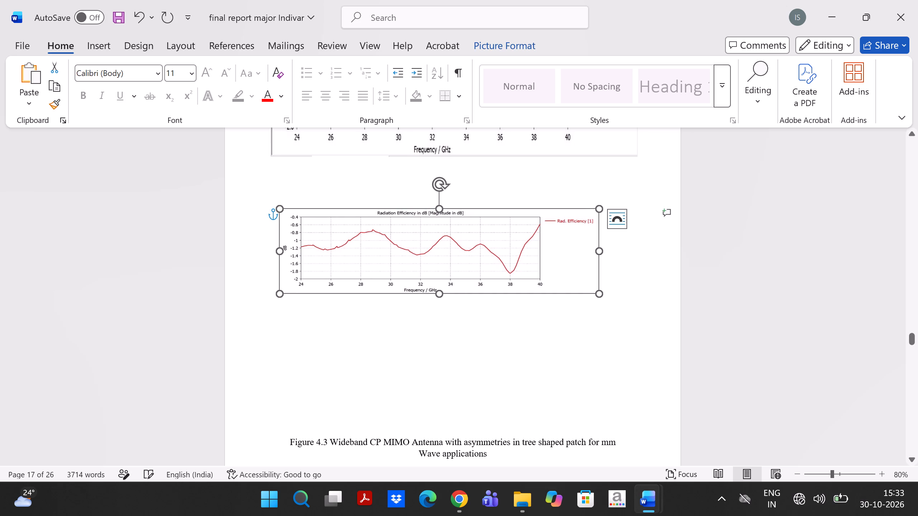
drag(601, 254, 631, 253)
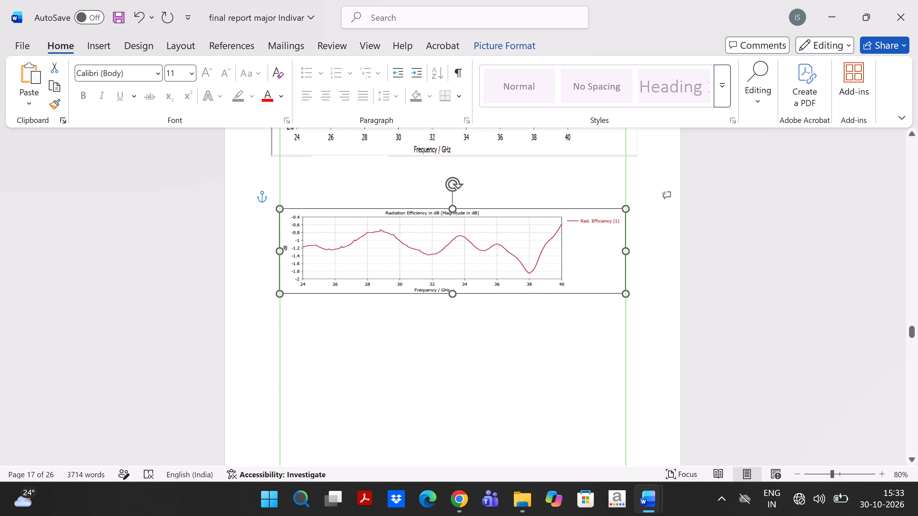
drag(631, 253, 638, 253)
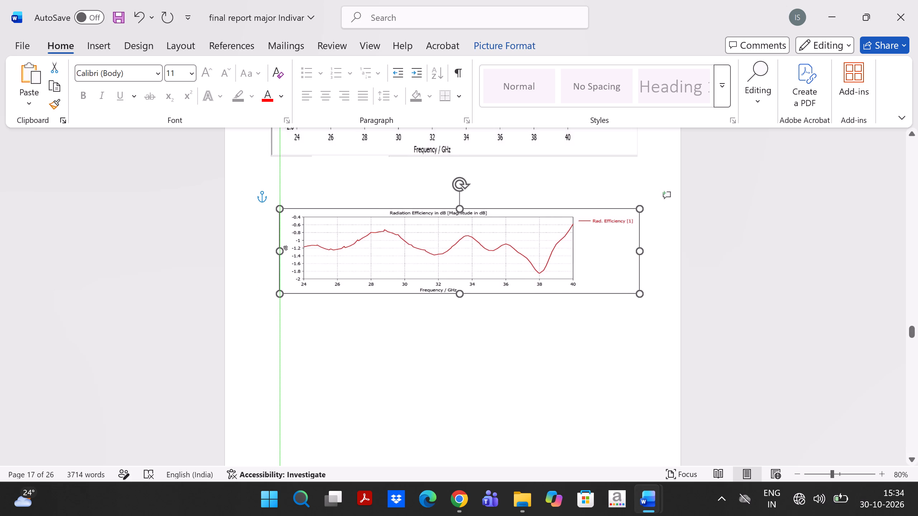
drag(638, 253, 637, 253)
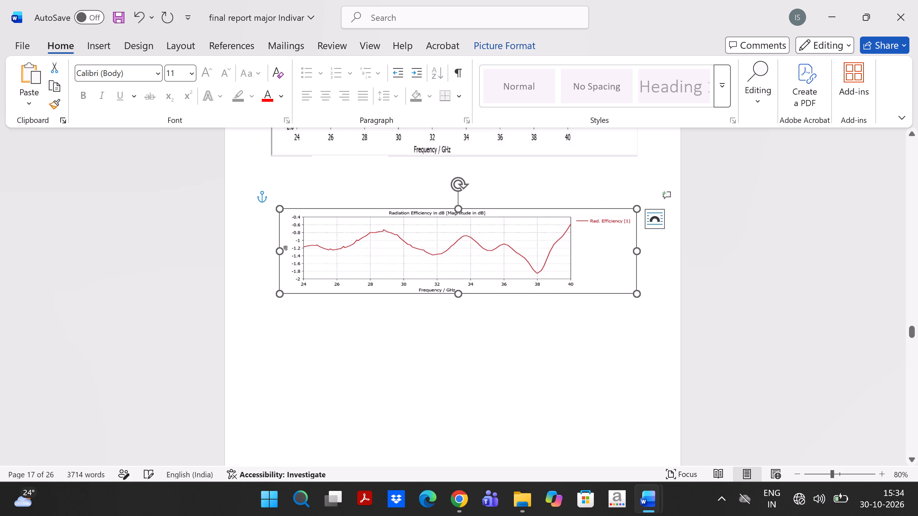
drag(456, 293, 457, 341)
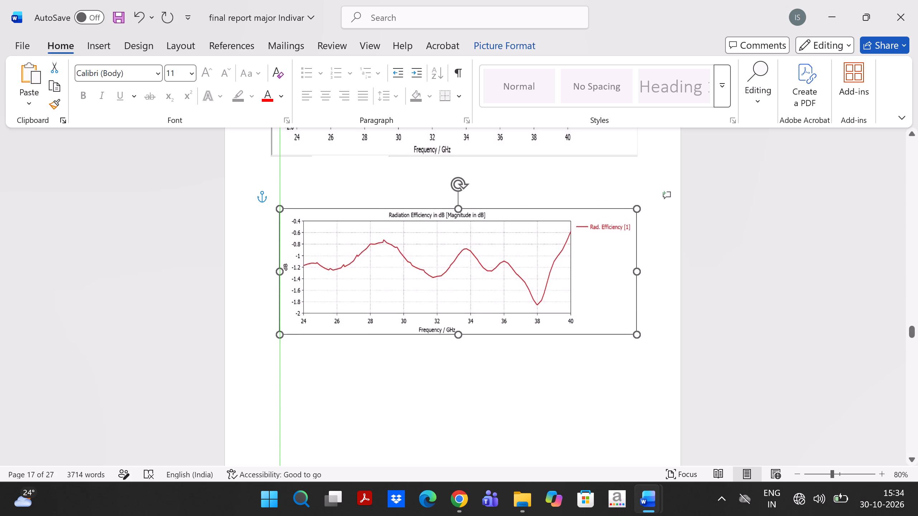
drag(457, 341, 457, 347)
scroll(449, 317, up, 1)
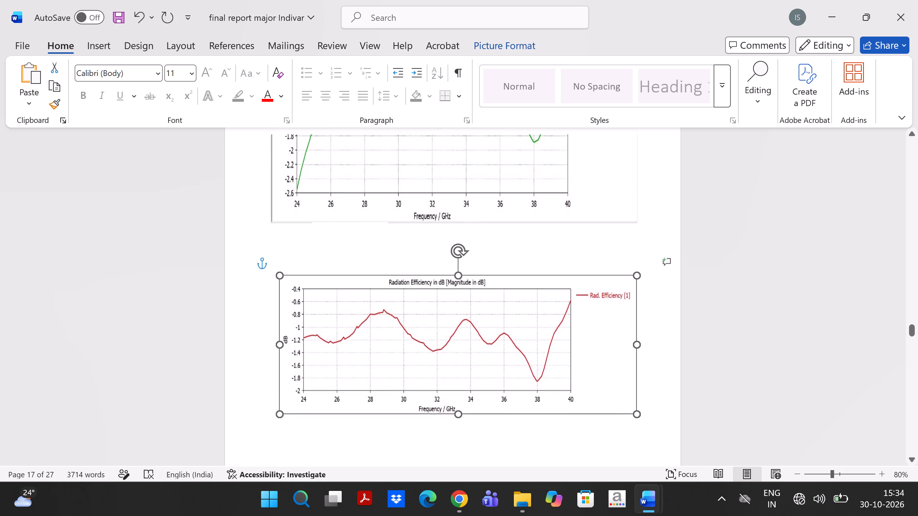
scroll(449, 317, up, 1)
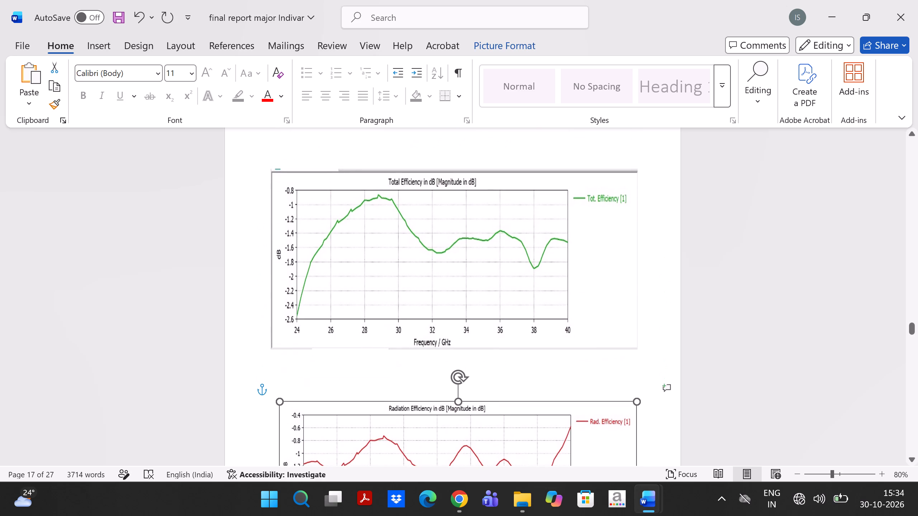
scroll(449, 317, down, 1)
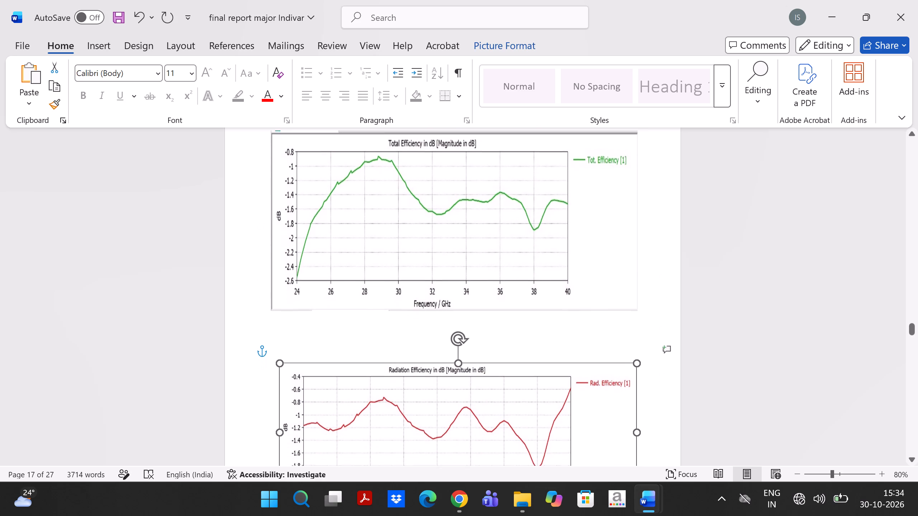
Shift the Radiation Efficiency plot closer beneath the Total Efficiency plot and widen it slightly to match that plot's edges.
drag(469, 405, 462, 403)
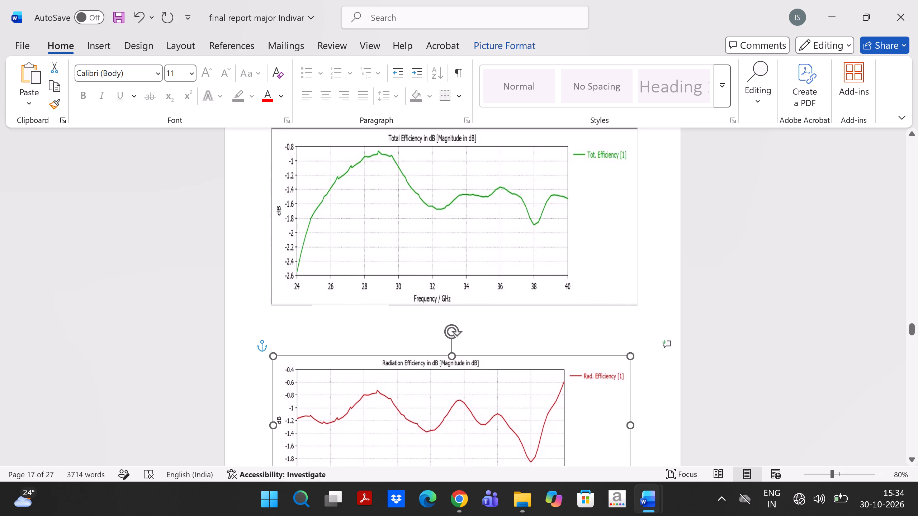
drag(462, 403, 465, 391)
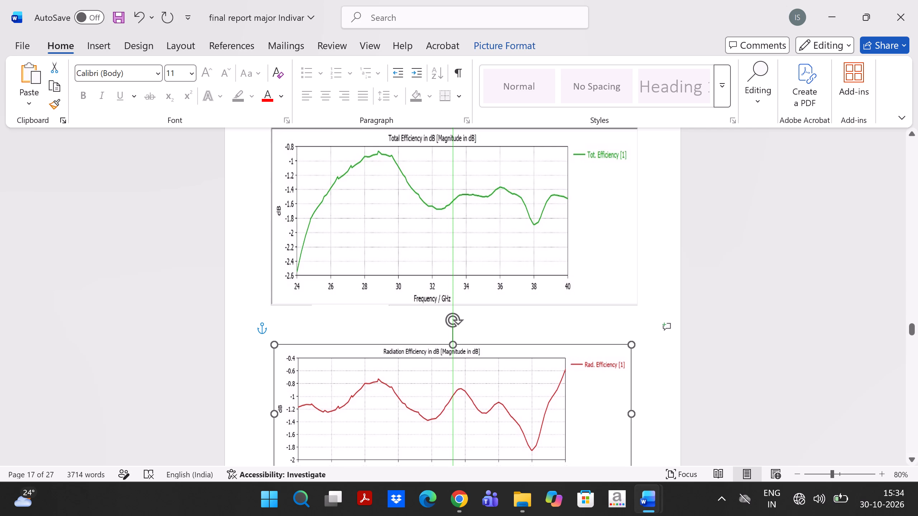
drag(465, 391, 463, 386)
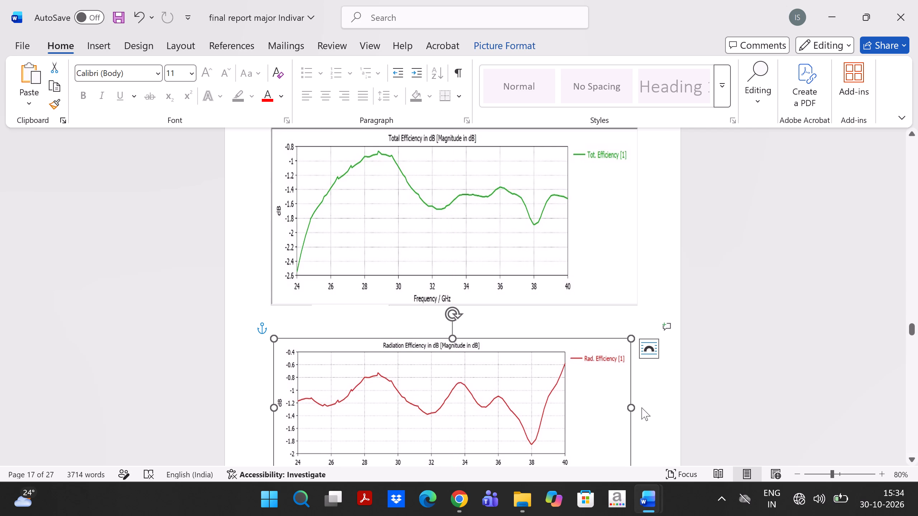
drag(630, 406, 636, 405)
scroll(636, 405, down, 1)
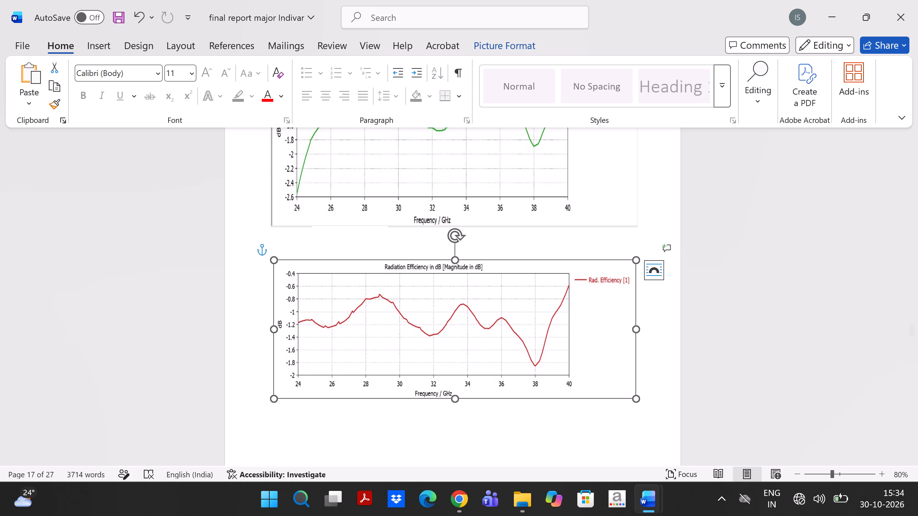
Delete blank lines above the Figure 4.3 caption to bring it back onto the page with the efficiency plots.
scroll(452, 444, down, 3)
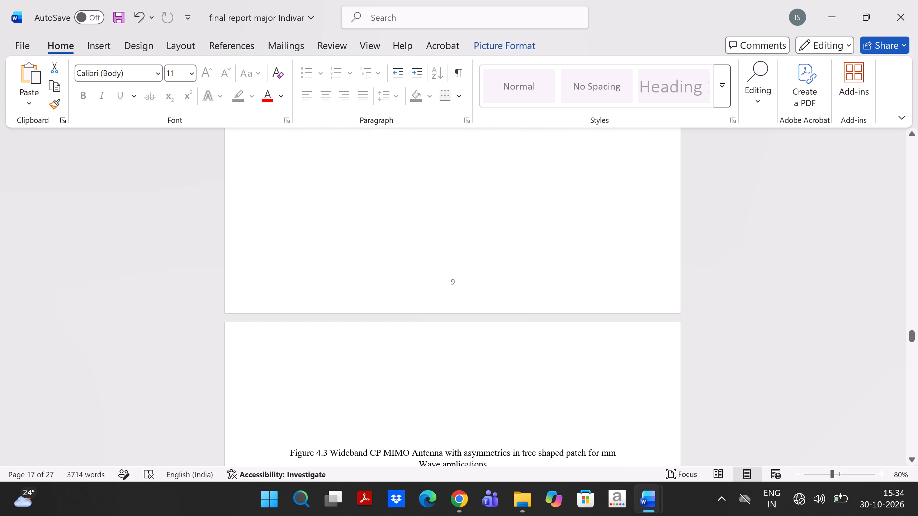
scroll(452, 444, down, 1)
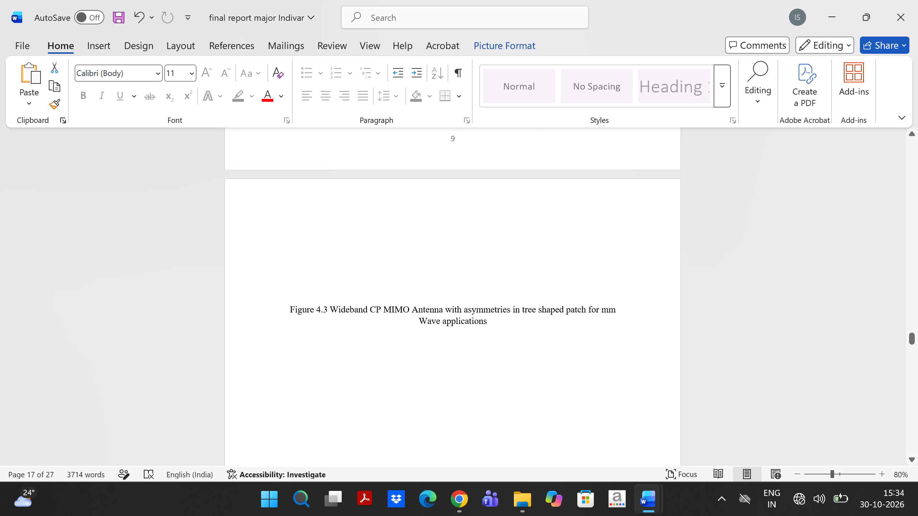
click(289, 312)
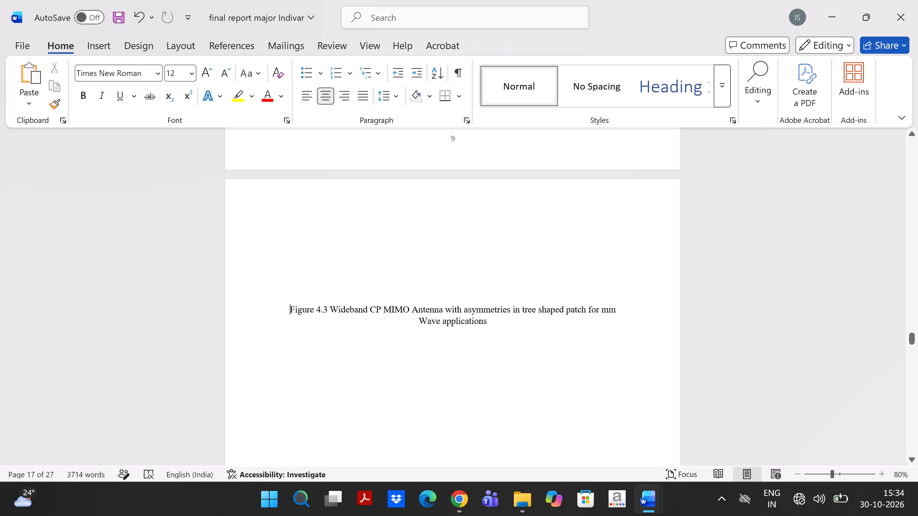
scroll(289, 312, up, 1)
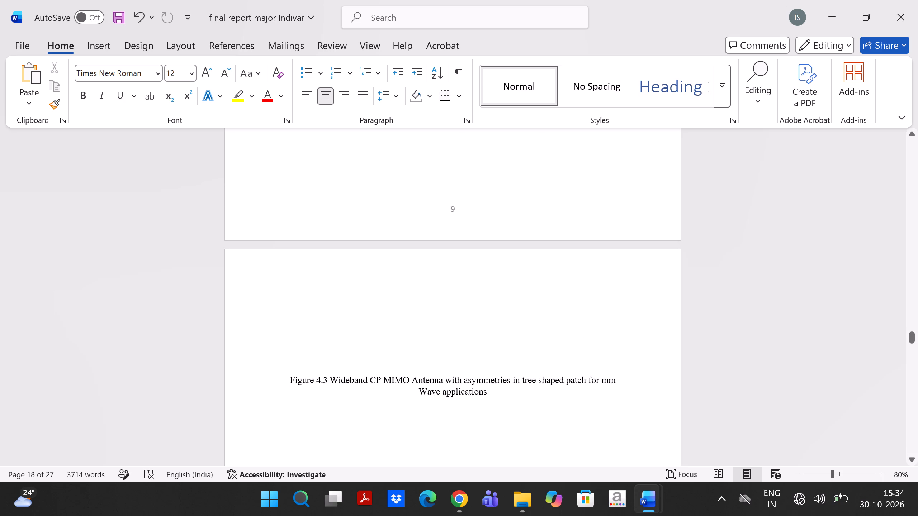
key(BackSpace)
key(BackSpace)
key(BackSpace)
key(BackSpace)
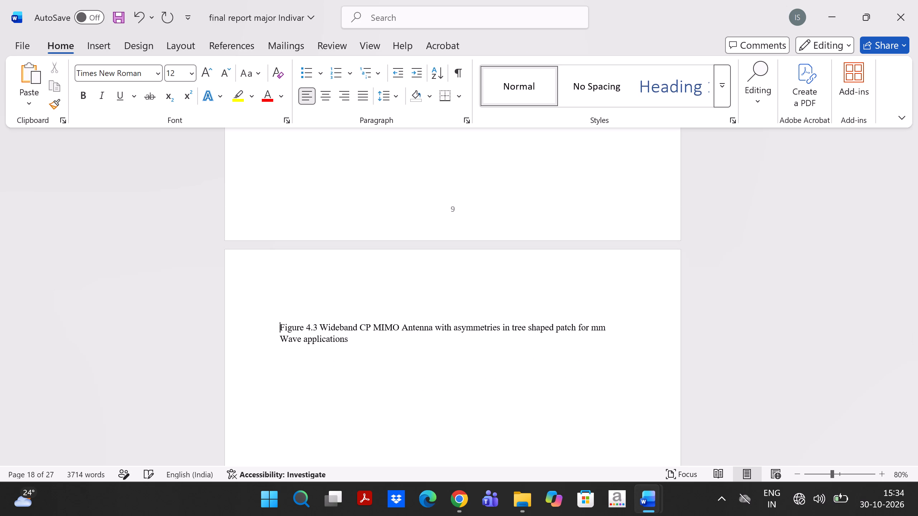
key(BackSpace)
key(BackSpace)
key(BackSpace)
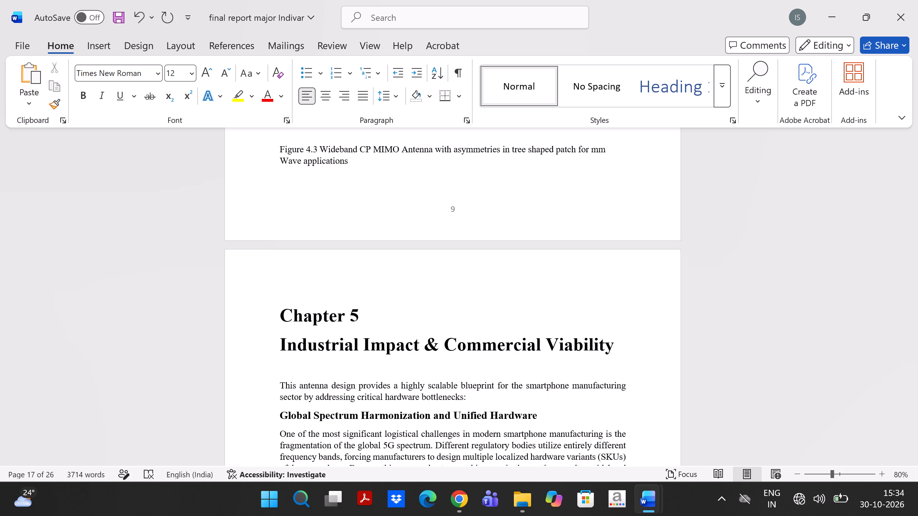
Stretch the Radiation Efficiency plot slightly taller from its bottom edge.
scroll(313, 360, up, 2)
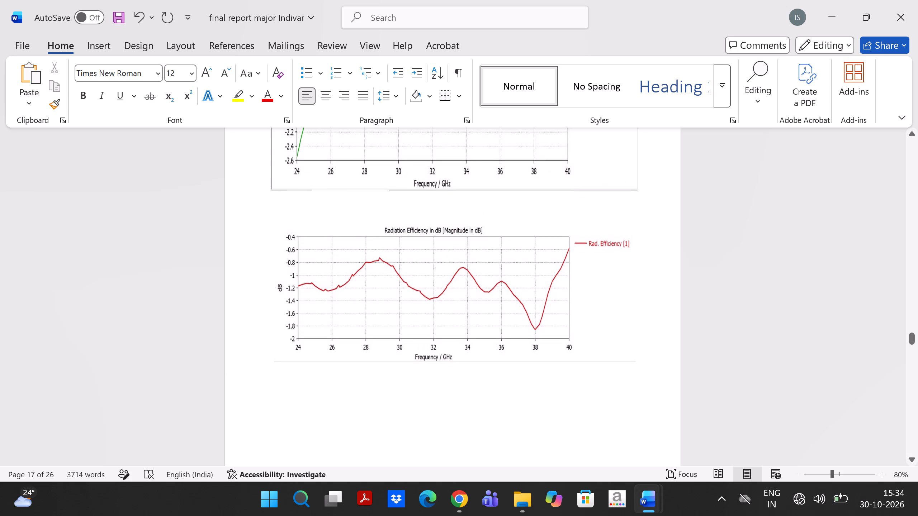
click(439, 308)
scroll(527, 311, up, 1)
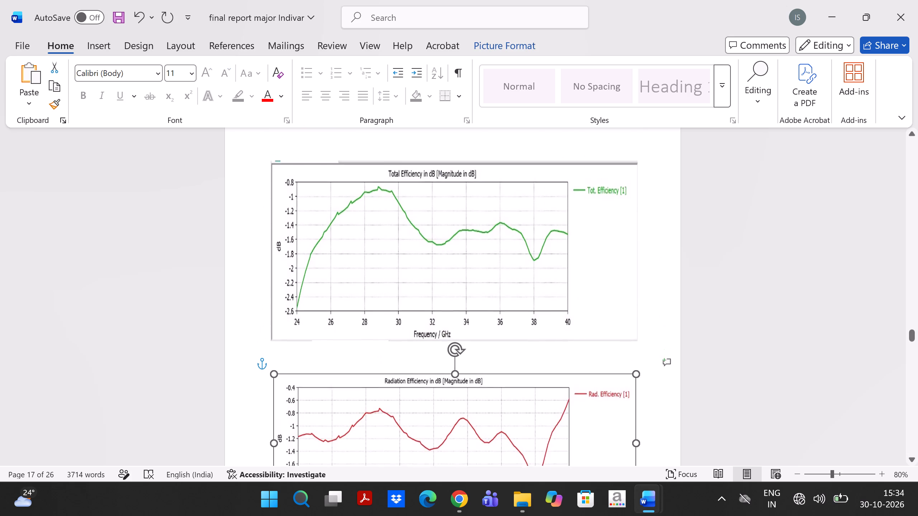
scroll(527, 311, up, 1)
scroll(527, 311, down, 2)
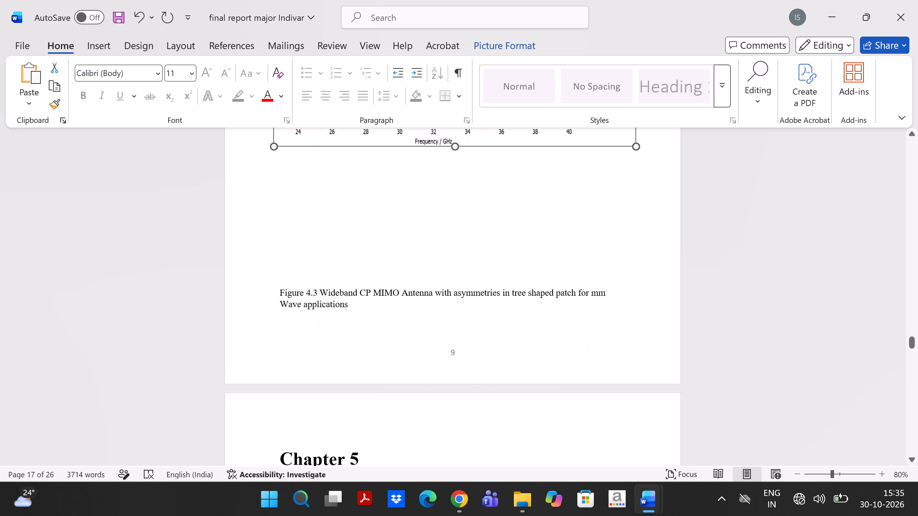
drag(456, 148, 456, 154)
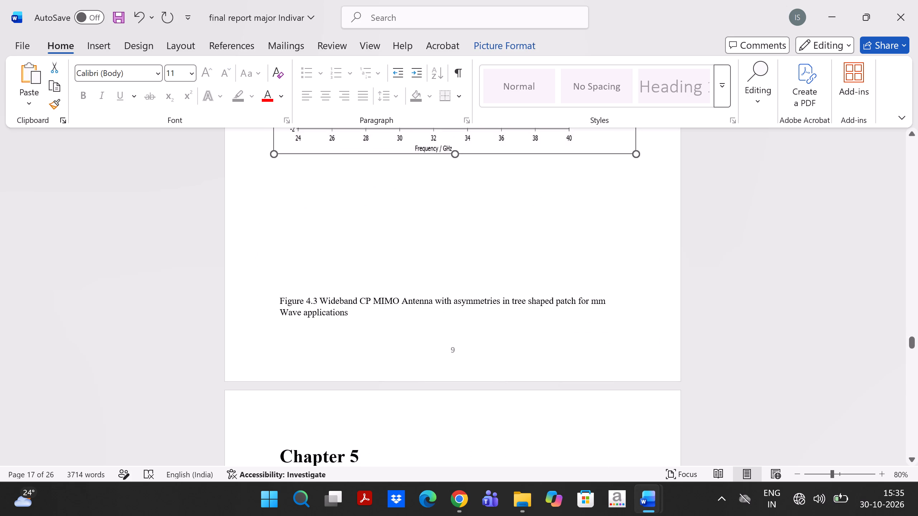
drag(456, 154, 456, 161)
scroll(456, 161, up, 3)
scroll(456, 161, down, 2)
scroll(451, 344, up, 1)
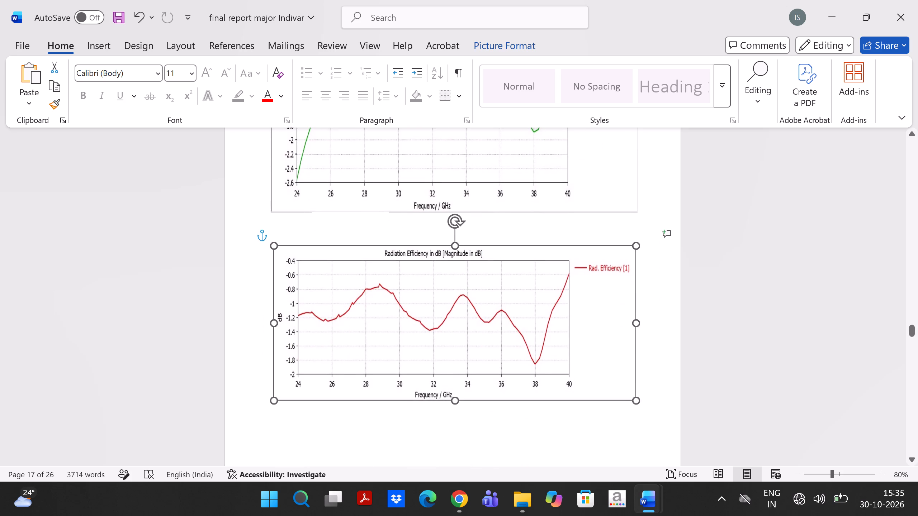
Move the Radiation Efficiency plot up over the Total Efficiency plot's position and widen it very slightly.
scroll(451, 344, up, 1)
drag(447, 400, 444, 252)
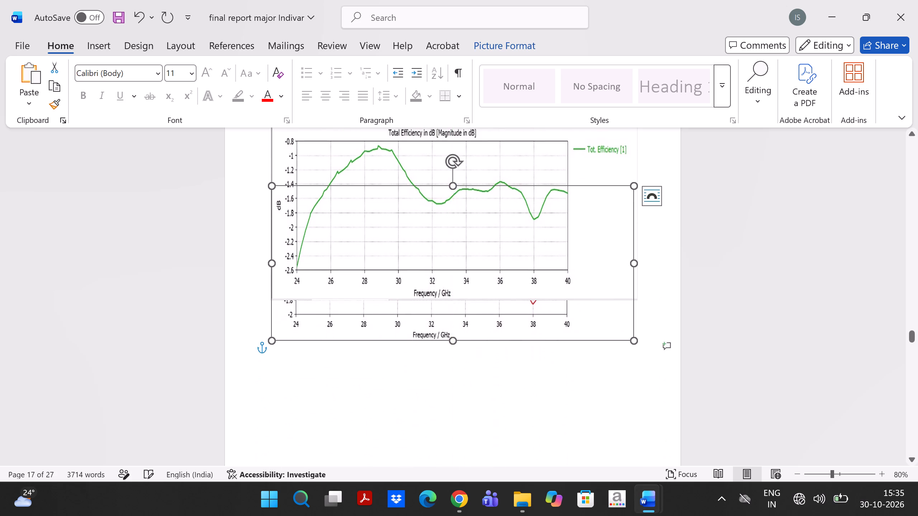
scroll(444, 252, up, 1)
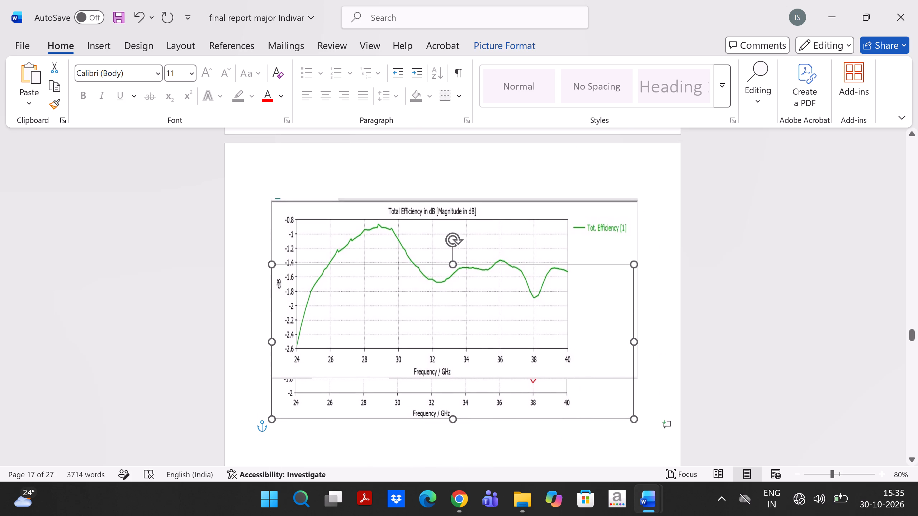
click(634, 343)
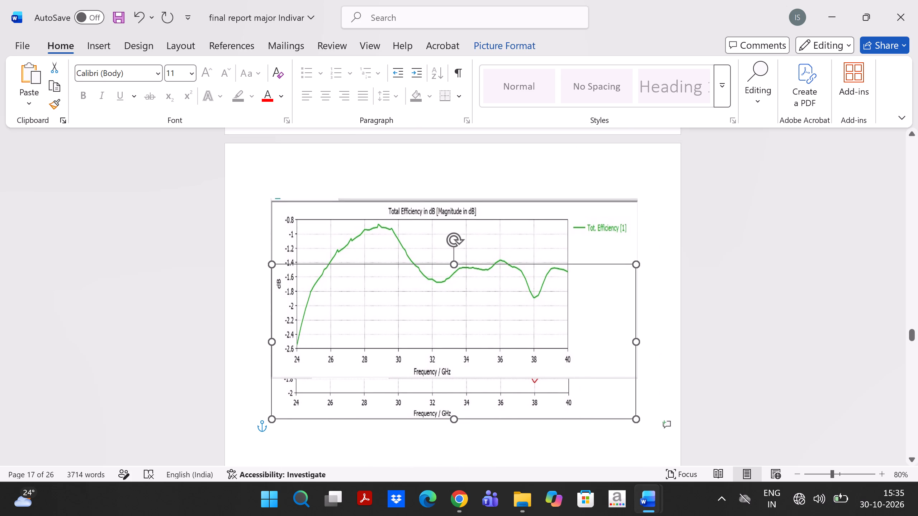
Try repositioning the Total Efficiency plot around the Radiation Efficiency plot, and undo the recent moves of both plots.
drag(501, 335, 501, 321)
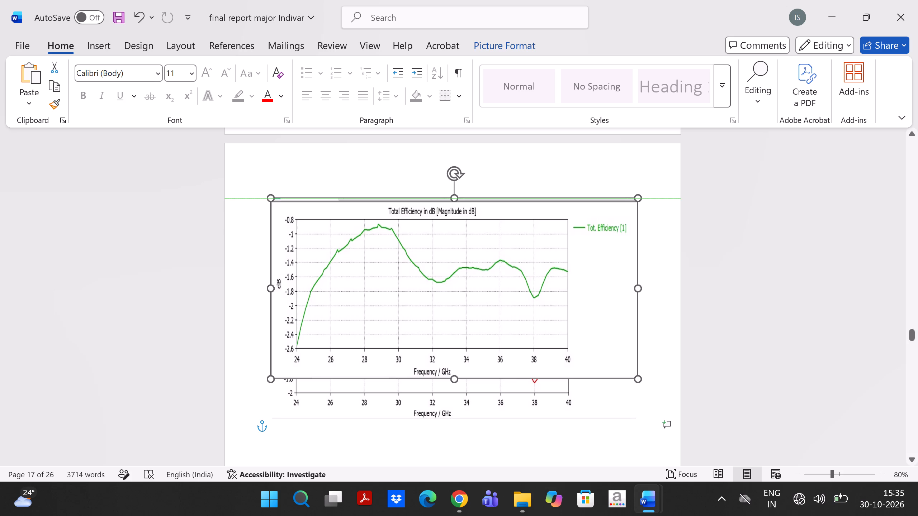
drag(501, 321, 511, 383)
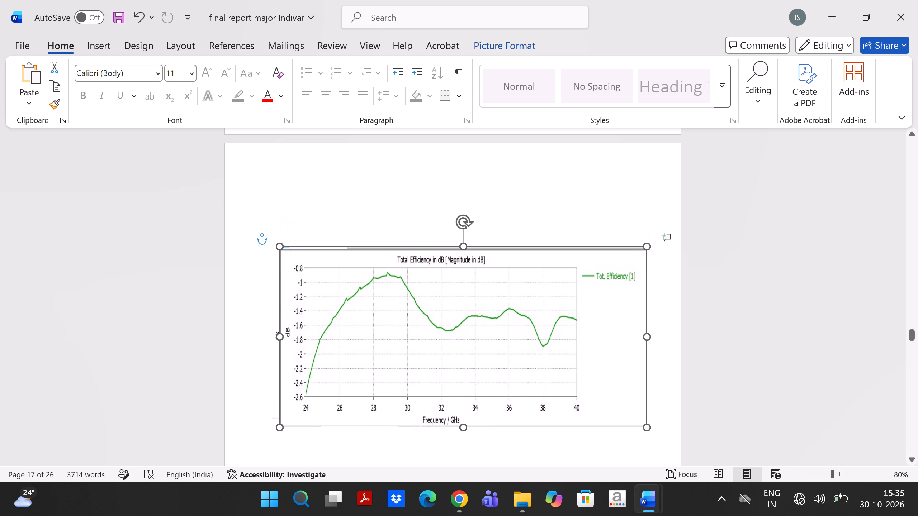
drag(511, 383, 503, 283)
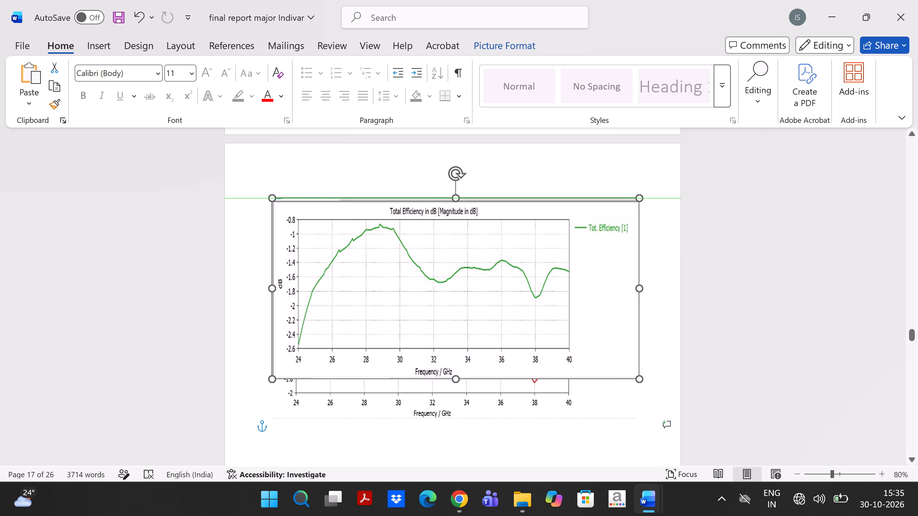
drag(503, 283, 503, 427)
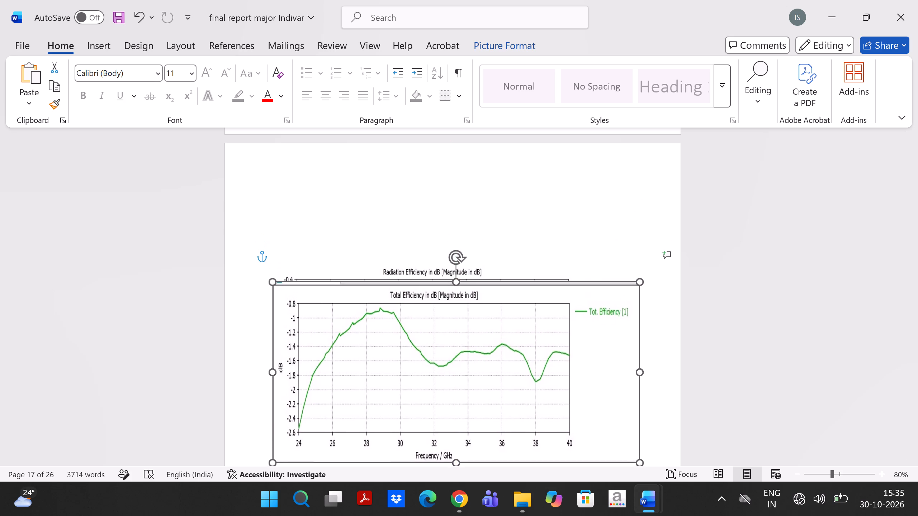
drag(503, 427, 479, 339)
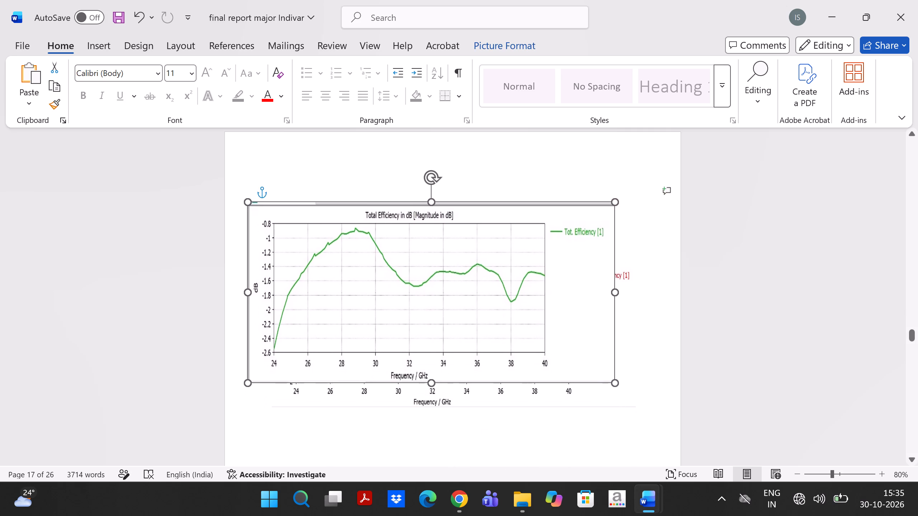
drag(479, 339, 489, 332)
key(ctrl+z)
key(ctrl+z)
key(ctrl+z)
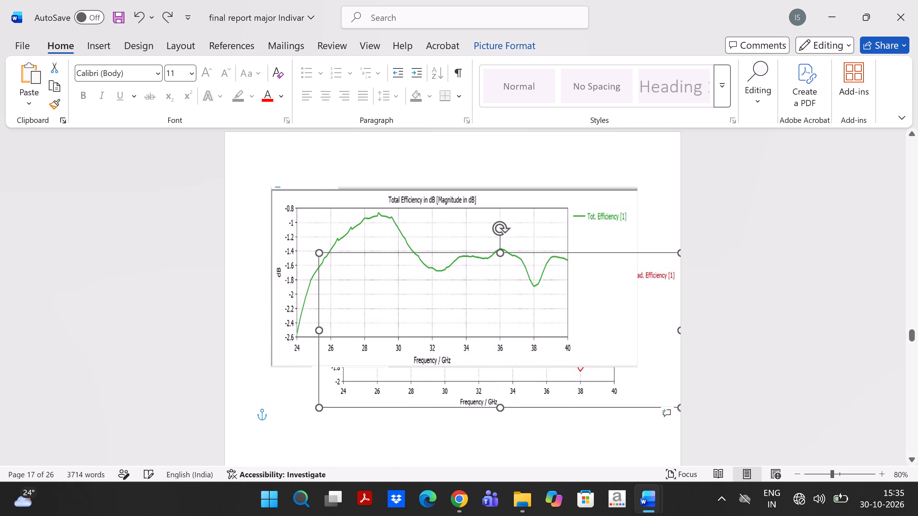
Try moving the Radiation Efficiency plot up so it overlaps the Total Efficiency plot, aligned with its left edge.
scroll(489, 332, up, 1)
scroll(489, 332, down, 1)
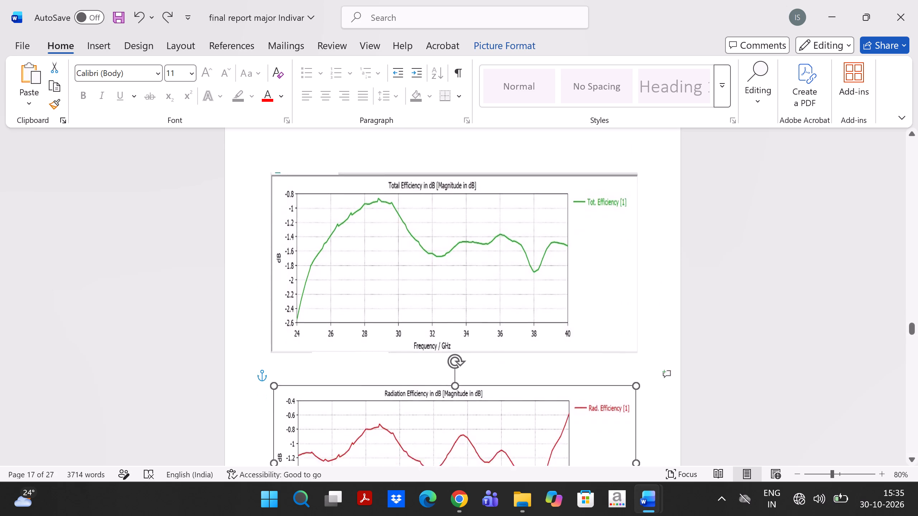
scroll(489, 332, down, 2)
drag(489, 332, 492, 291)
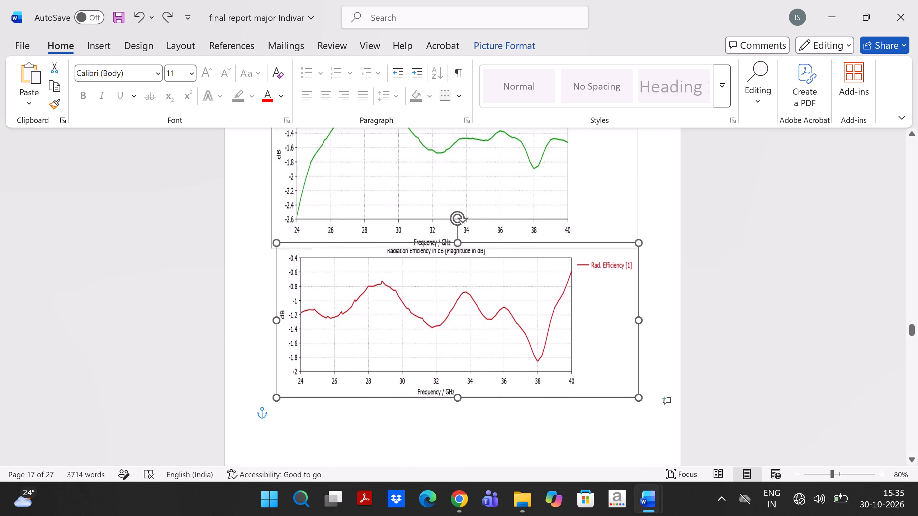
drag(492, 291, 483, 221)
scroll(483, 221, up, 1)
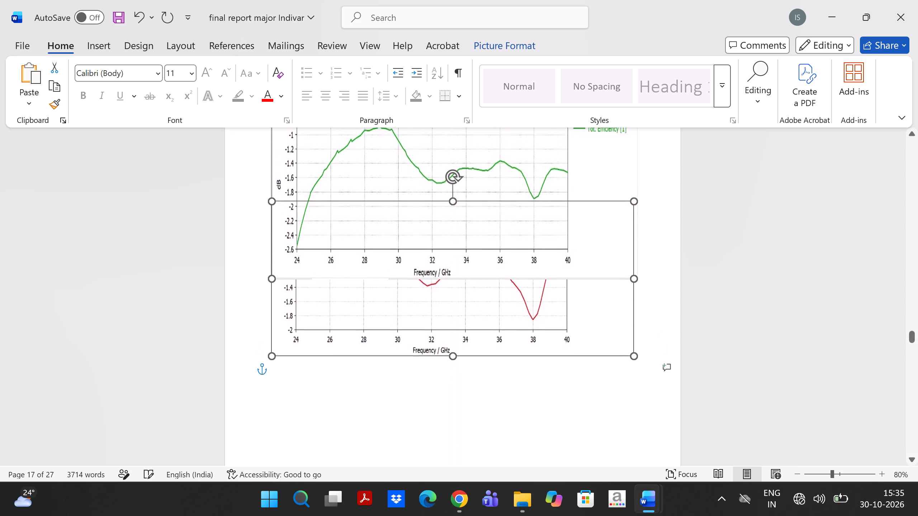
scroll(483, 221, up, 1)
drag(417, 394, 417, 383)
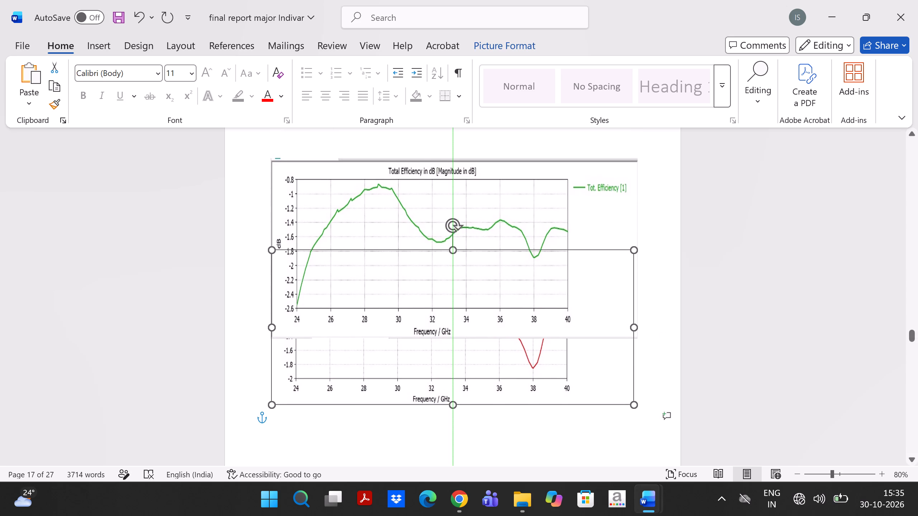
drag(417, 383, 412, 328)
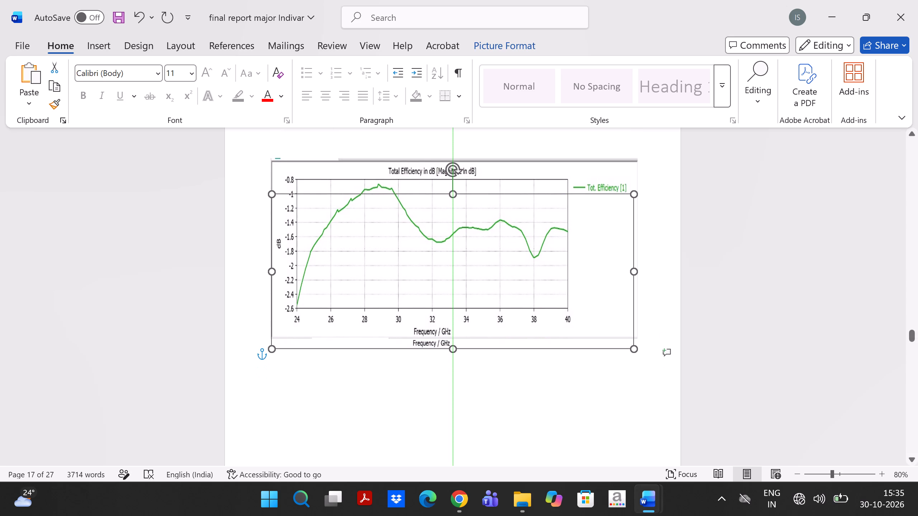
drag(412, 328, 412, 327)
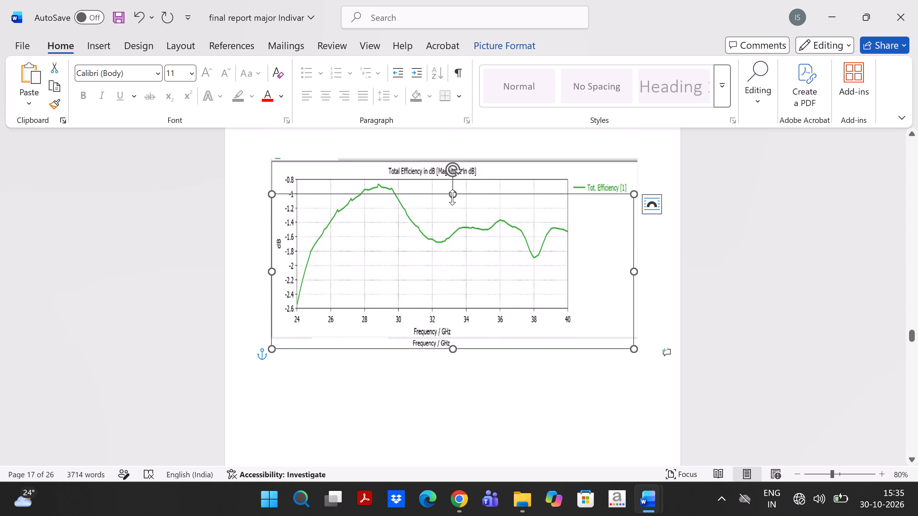
Stretch the Radiation Efficiency plot slightly taller from its top edge.
drag(452, 197, 452, 180)
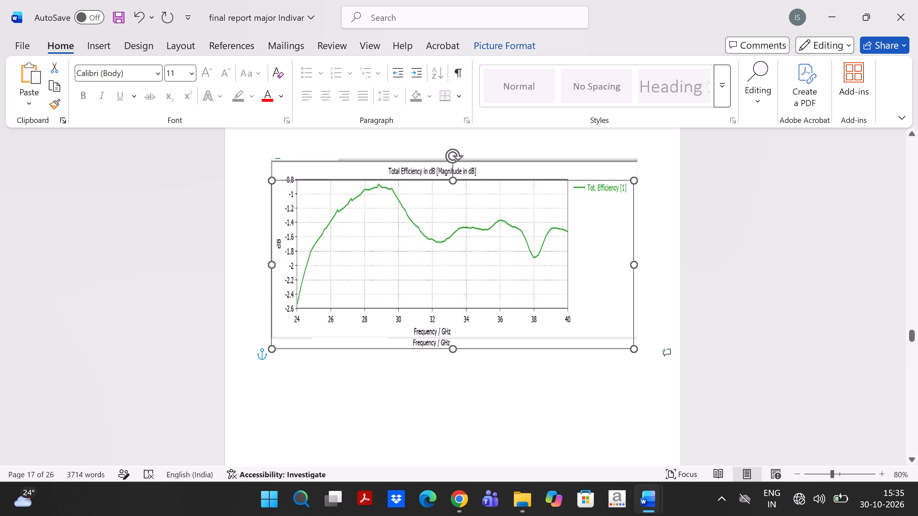
drag(452, 180, 452, 178)
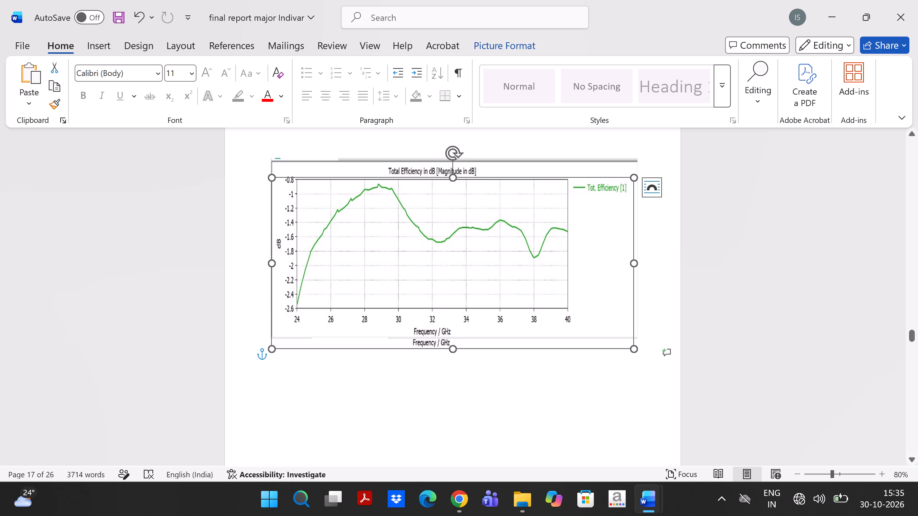
Move the Radiation Efficiency plot below the Total Efficiency plot, left edges aligned, with a small gap between them.
drag(493, 345, 497, 464)
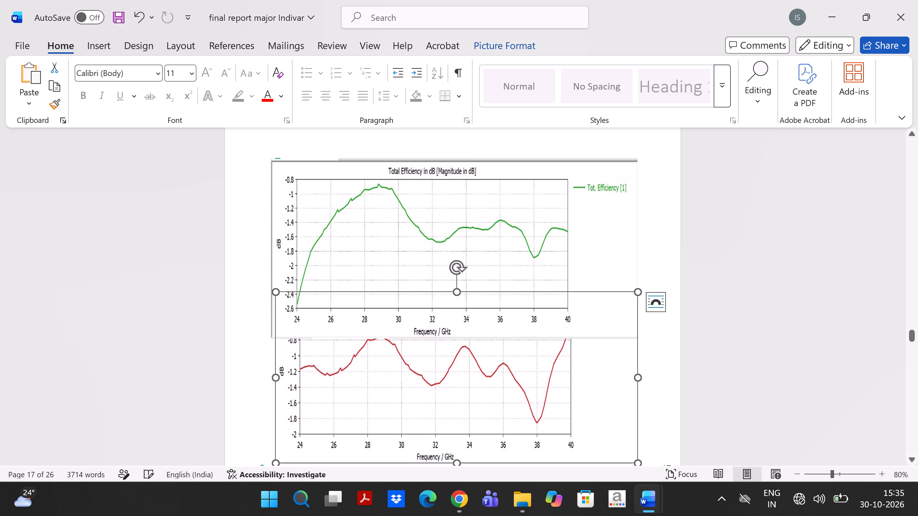
drag(483, 408, 481, 409)
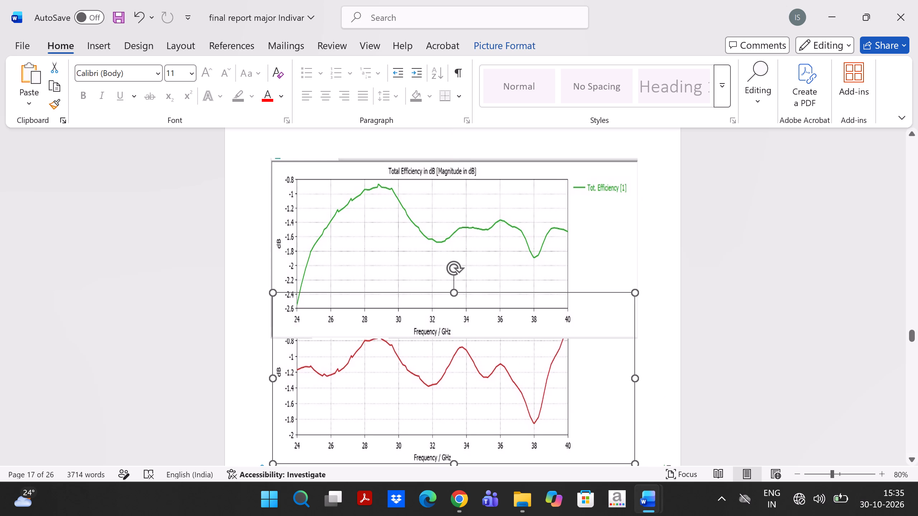
drag(481, 409, 478, 444)
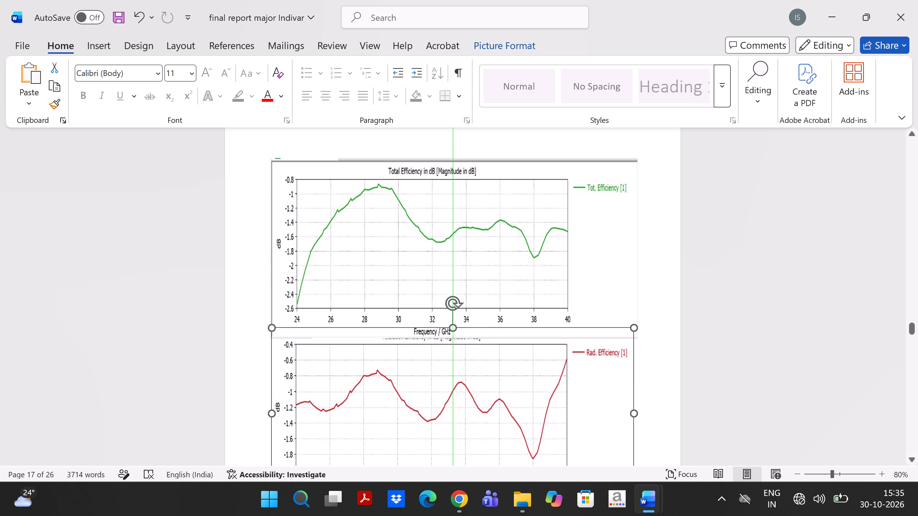
drag(478, 444, 480, 464)
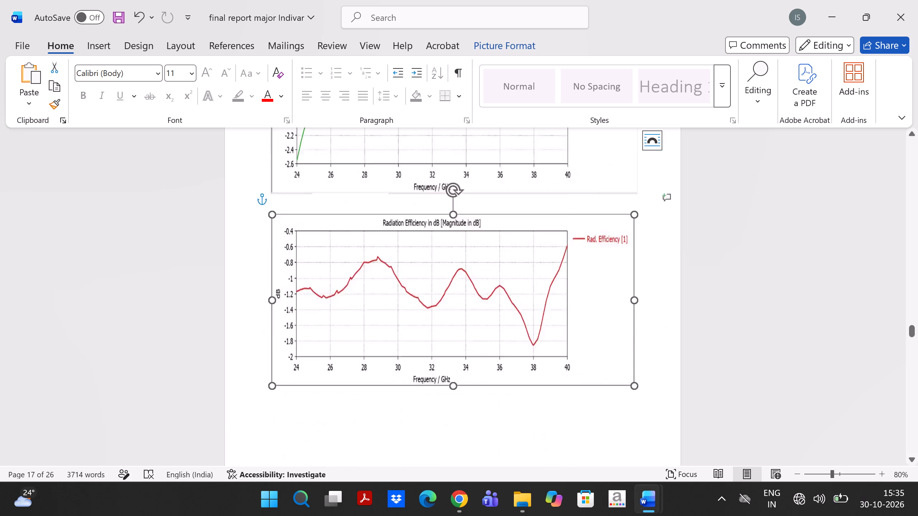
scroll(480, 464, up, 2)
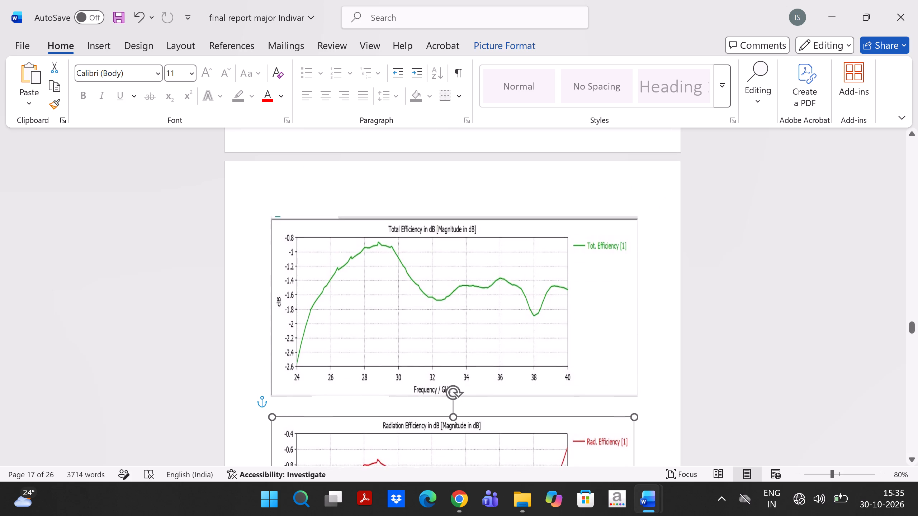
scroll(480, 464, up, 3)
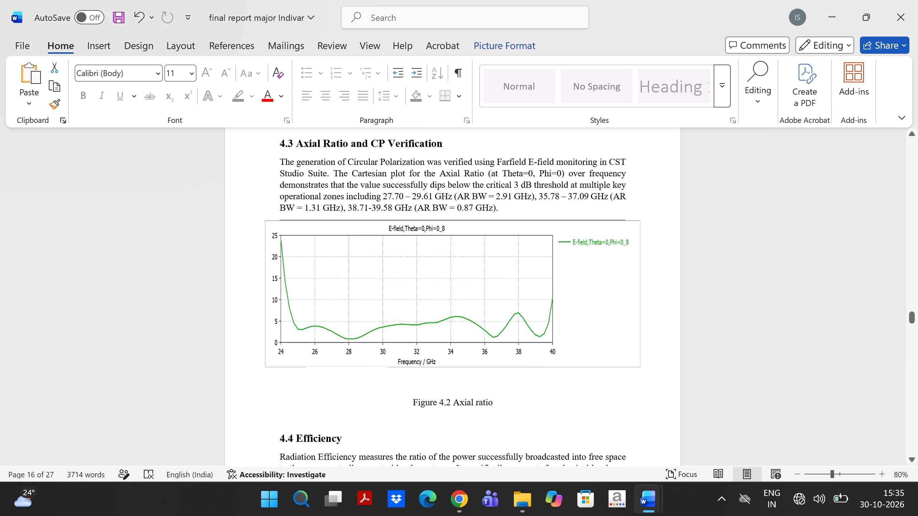
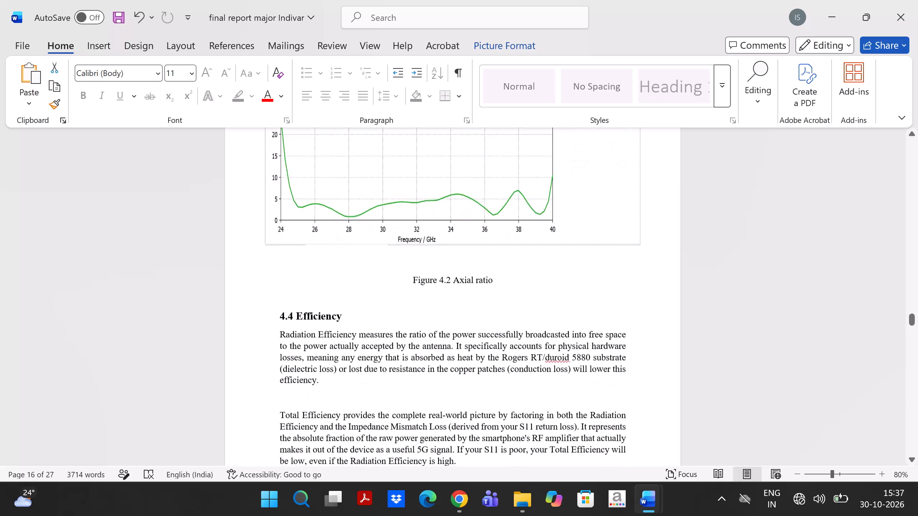
Delete the empty lines above the Figure 4.3 caption to pull it onto the page with the efficiency plots, closer beneath them.
scroll(480, 464, down, 2)
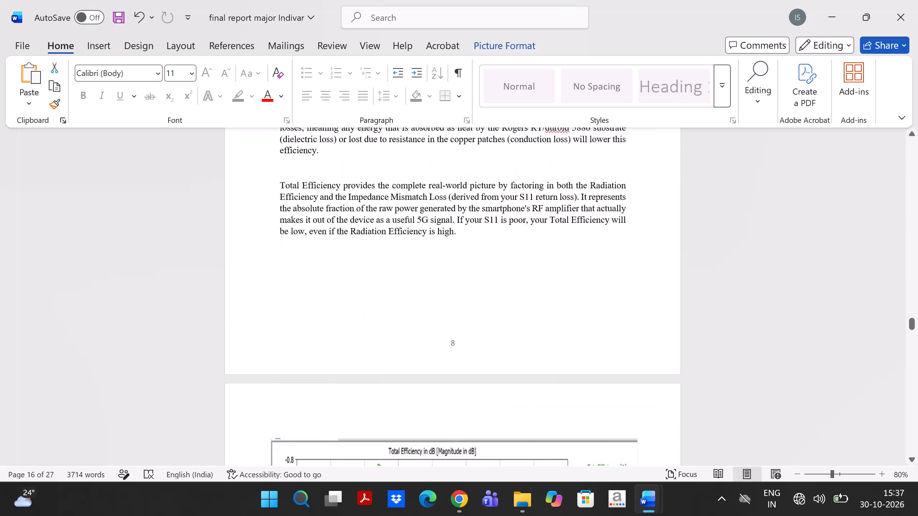
scroll(480, 464, down, 3)
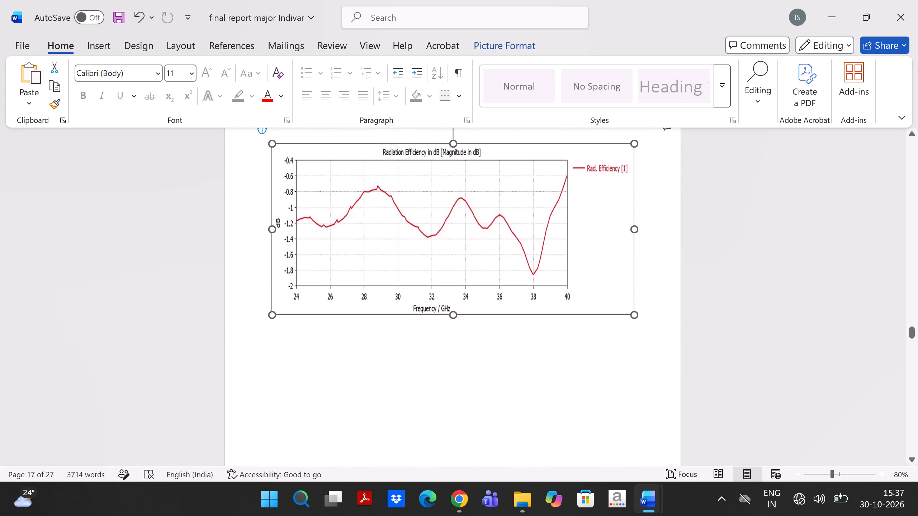
scroll(463, 386, down, 1)
click(279, 302)
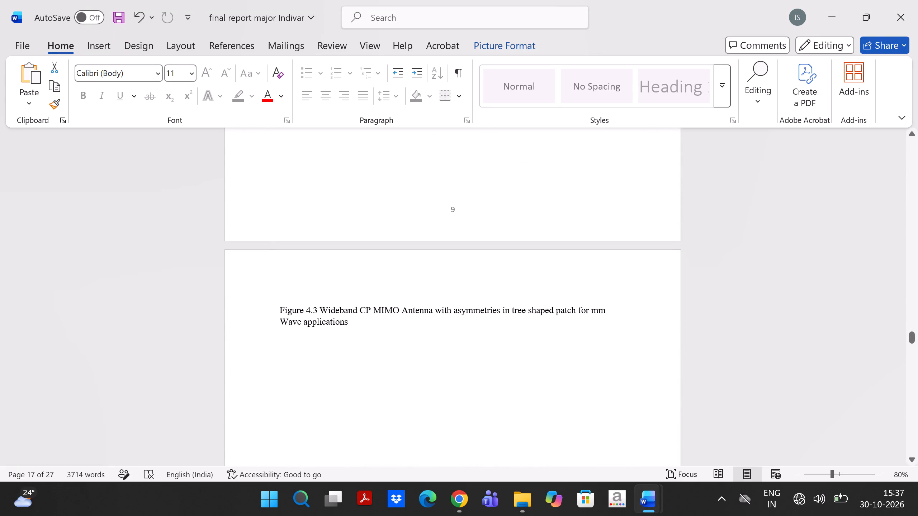
key(BackSpace)
key(BackSpace)
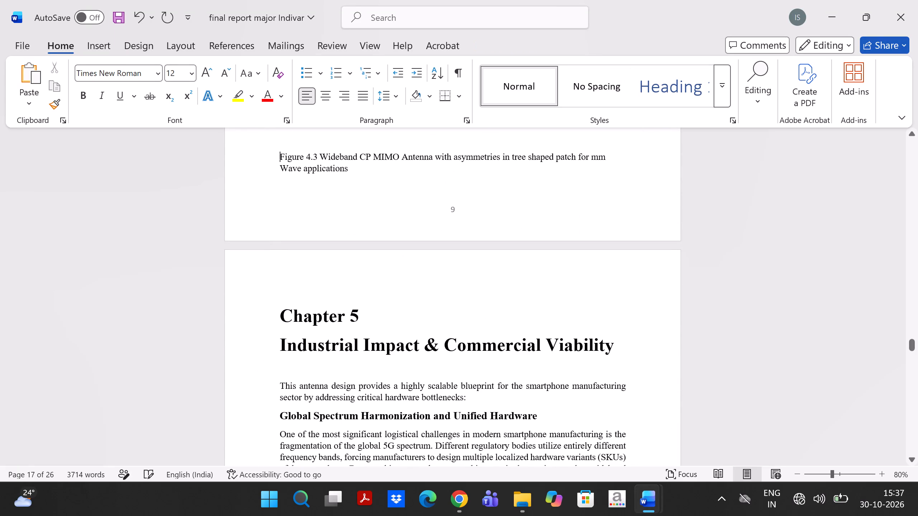
key(BackSpace)
key(BackSpace)
key(BackSpace)
key(BackSpace)
key(BackSpace)
key(BackSpace)
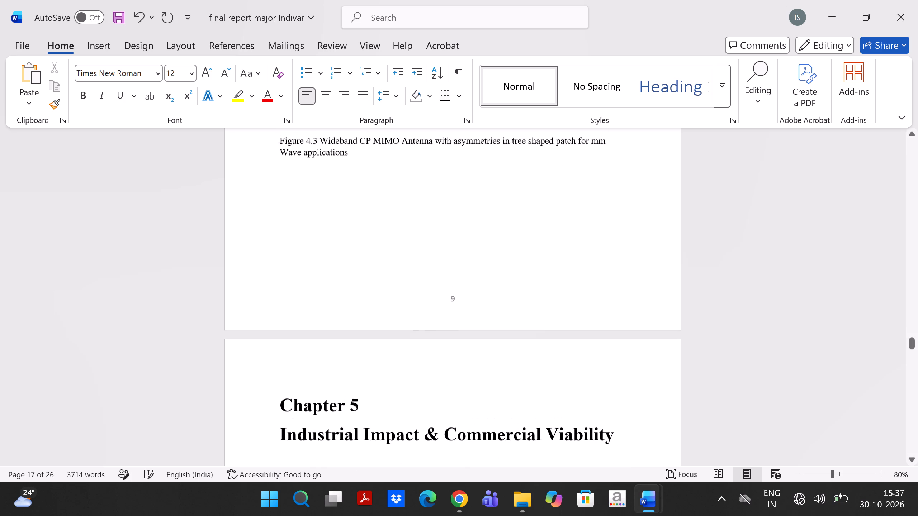
key(BackSpace)
scroll(279, 302, up, 3)
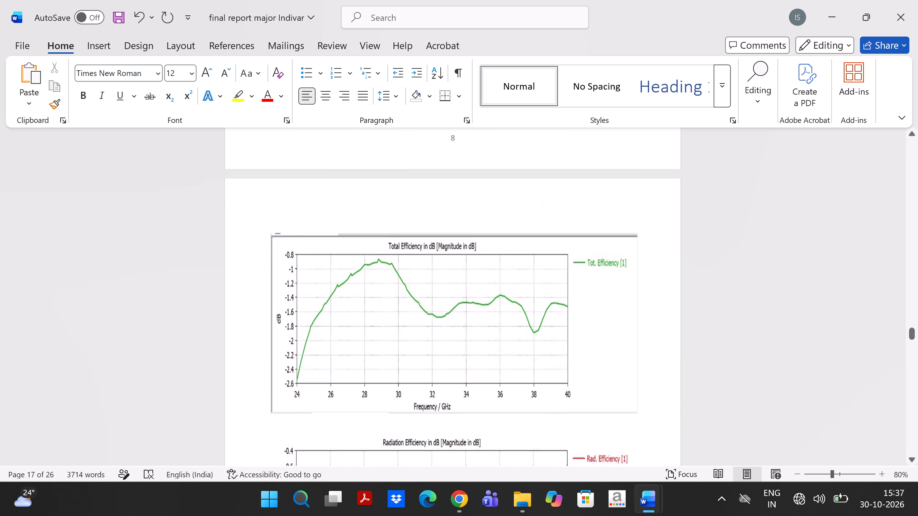
Review the layout of the remaining pages, from Chapter 5 through Future Scope and the references to the appendices.
scroll(279, 302, down, 3)
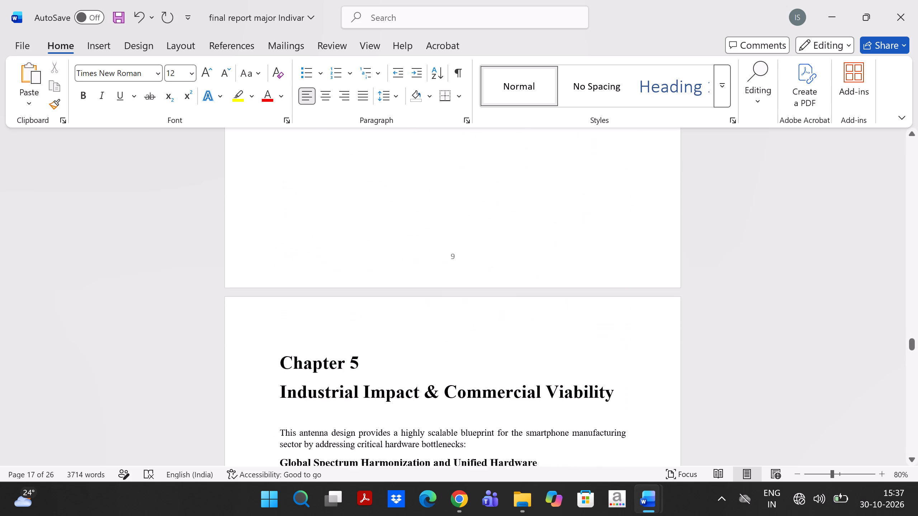
scroll(279, 302, down, 4)
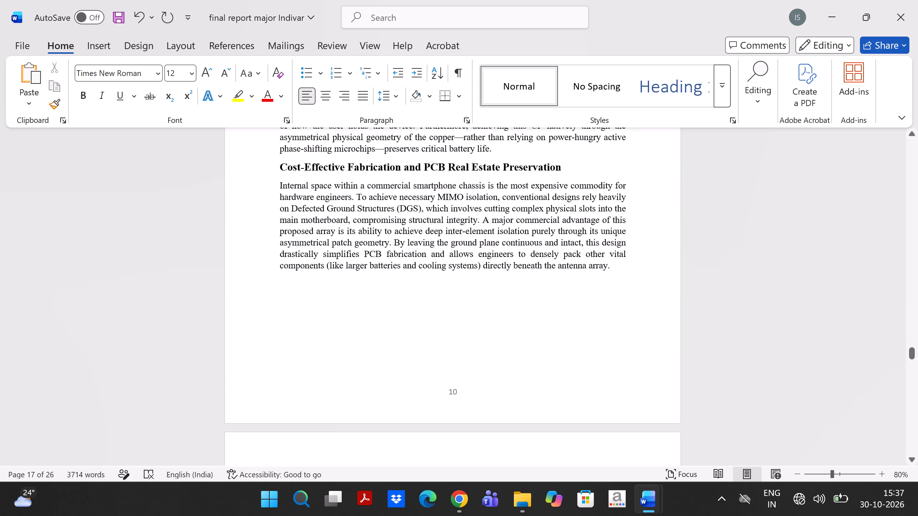
scroll(279, 302, down, 3)
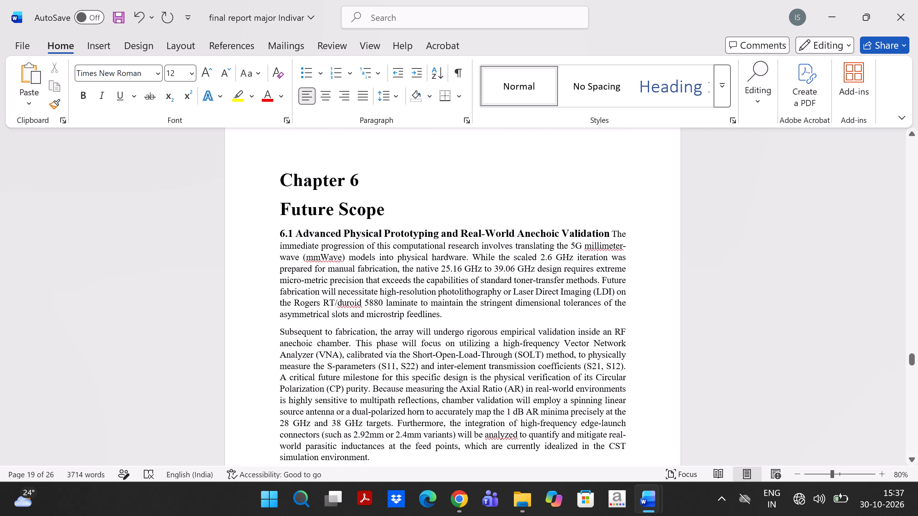
scroll(279, 302, up, 1)
scroll(279, 302, down, 1)
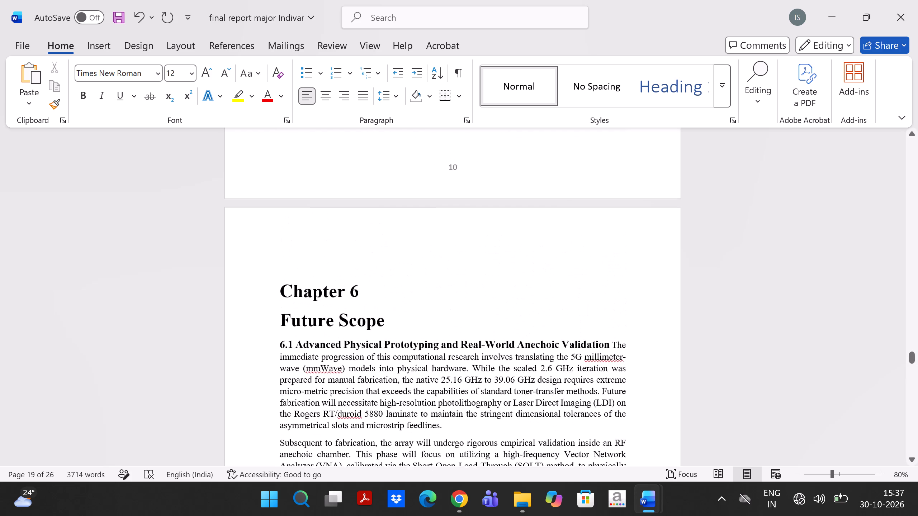
scroll(279, 302, down, 4)
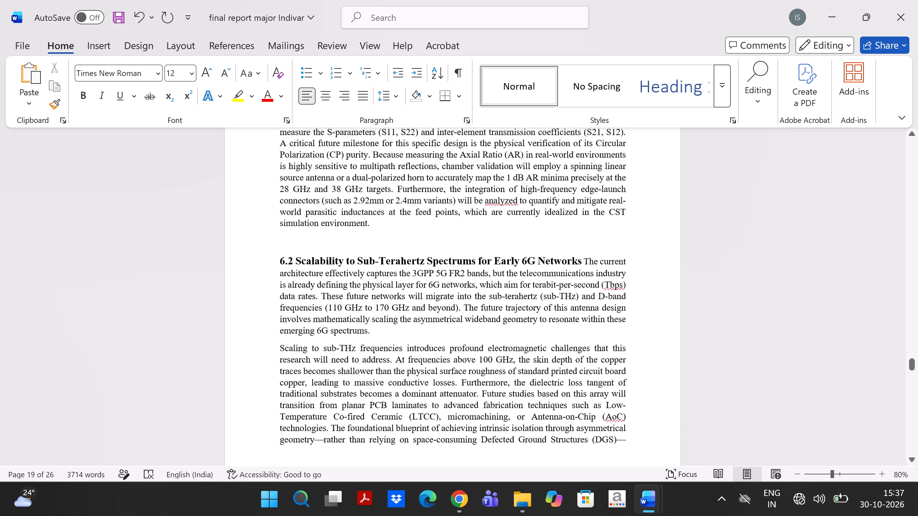
scroll(279, 302, down, 4)
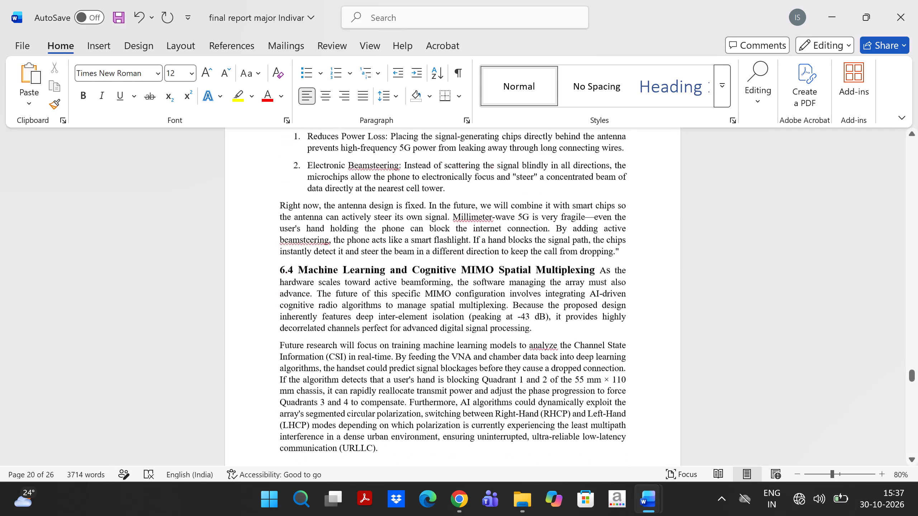
scroll(279, 302, down, 3)
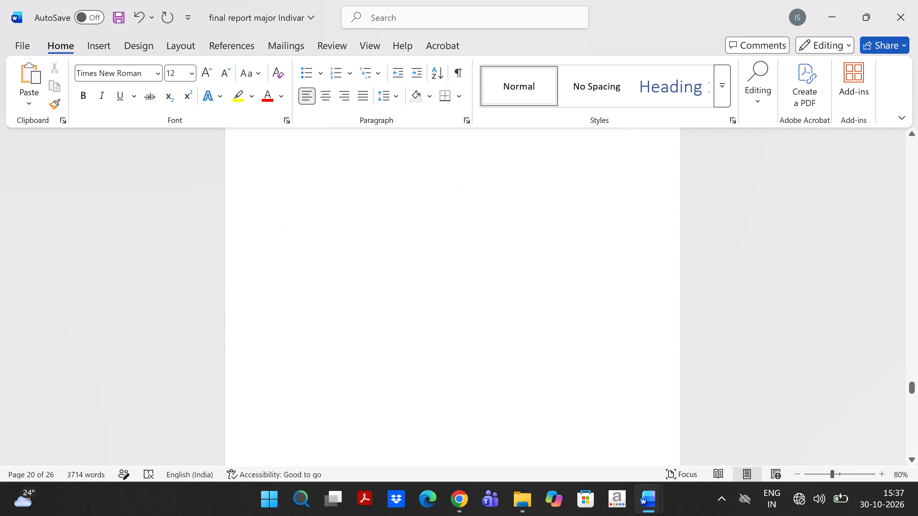
scroll(279, 302, down, 4)
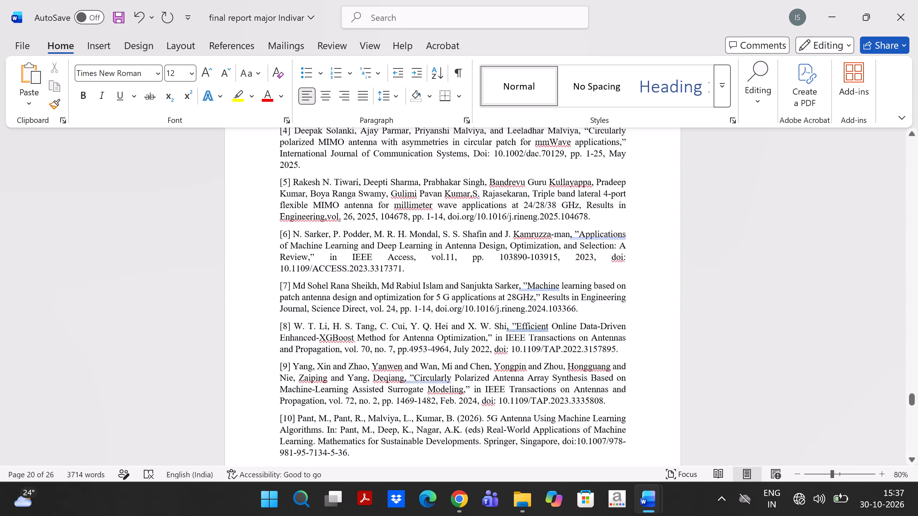
scroll(279, 302, down, 3)
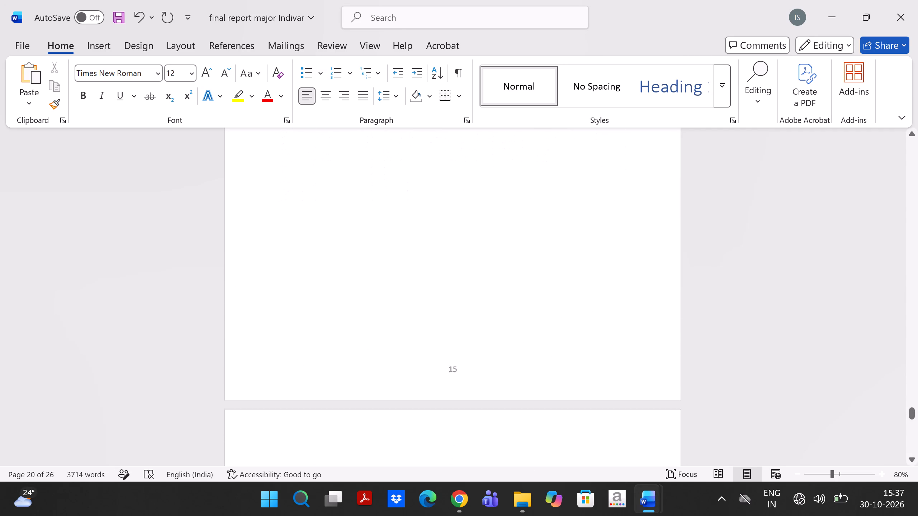
scroll(279, 302, down, 3)
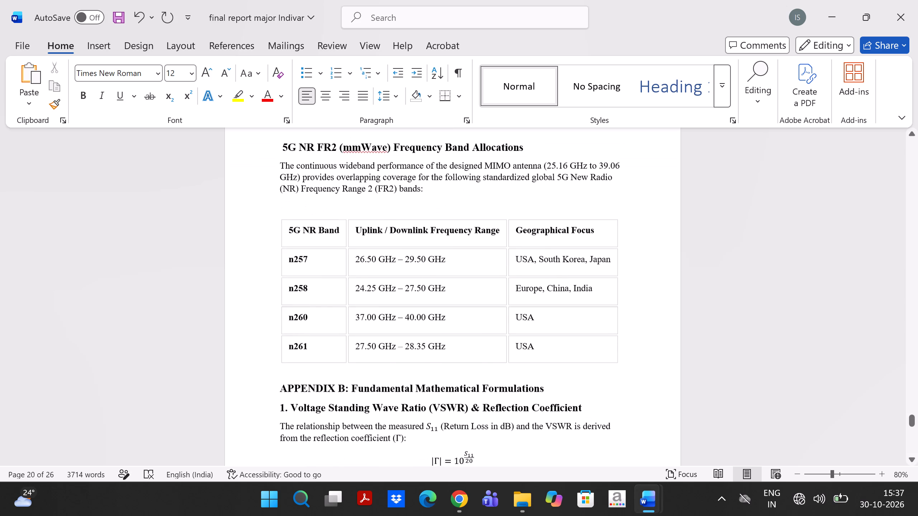
scroll(279, 302, down, 4)
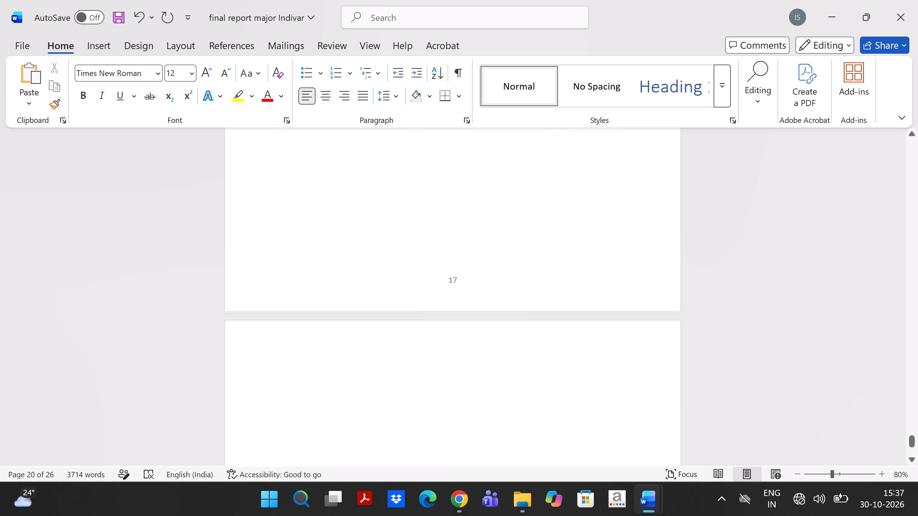
scroll(279, 302, up, 4)
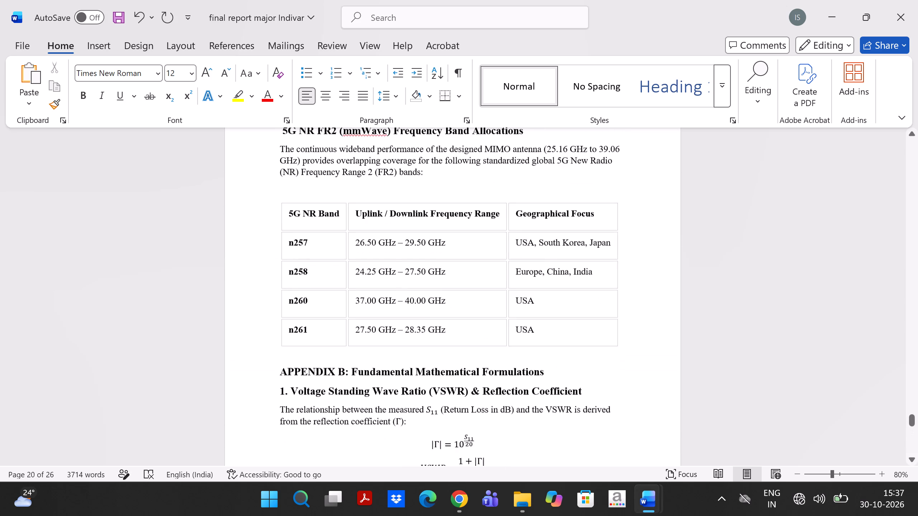
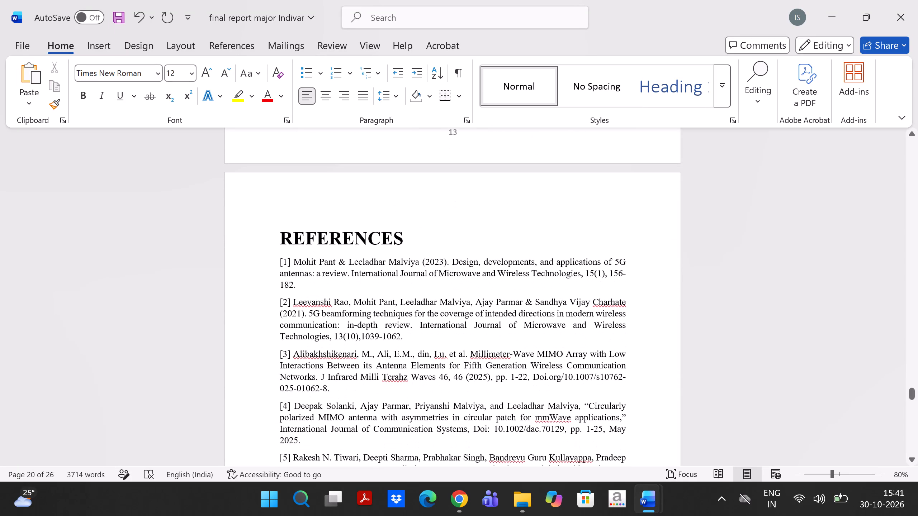
Check the reference list through its last page, and look back over the Future Scope and earlier chapters up to the Figure 2.1 flowchart.
scroll(450, 370, down, 5)
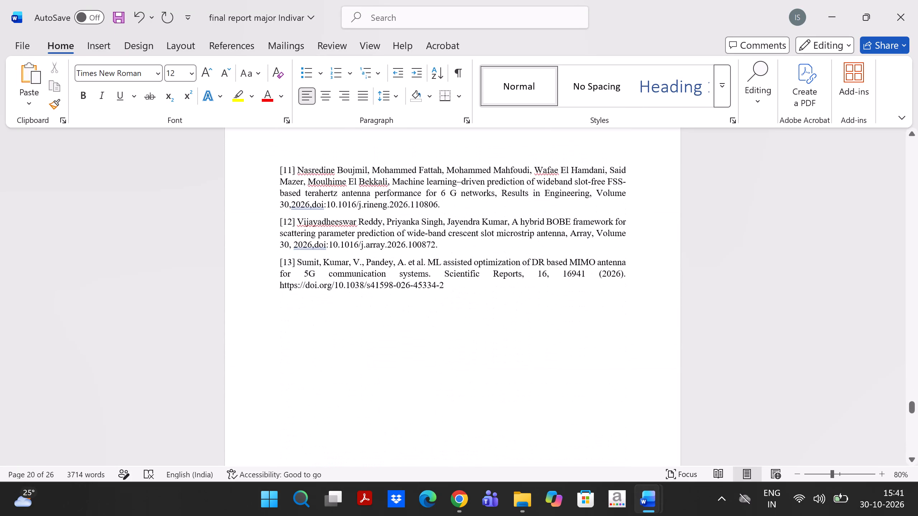
scroll(450, 370, down, 3)
scroll(450, 370, up, 2)
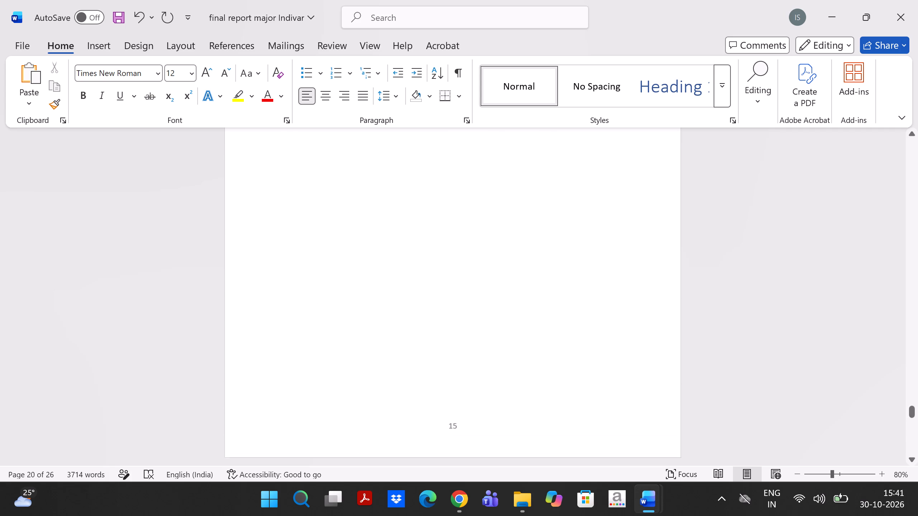
scroll(450, 370, up, 5)
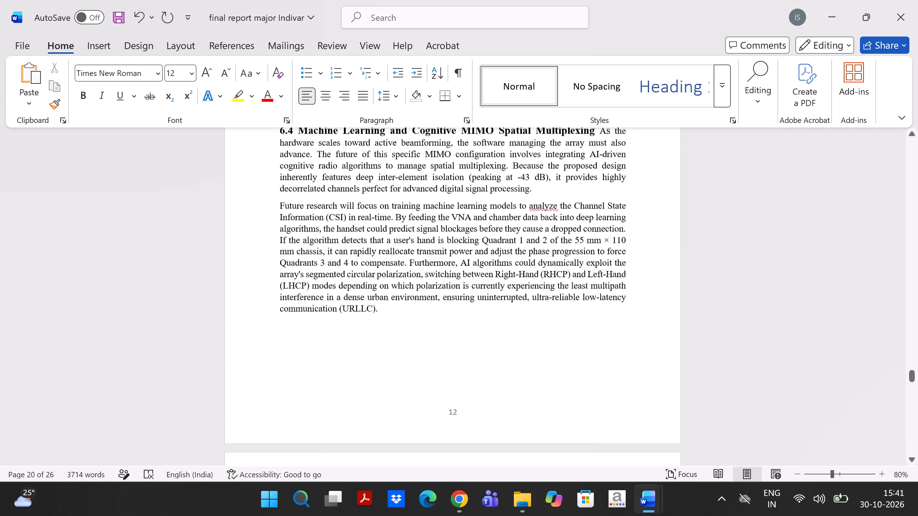
scroll(450, 370, up, 3)
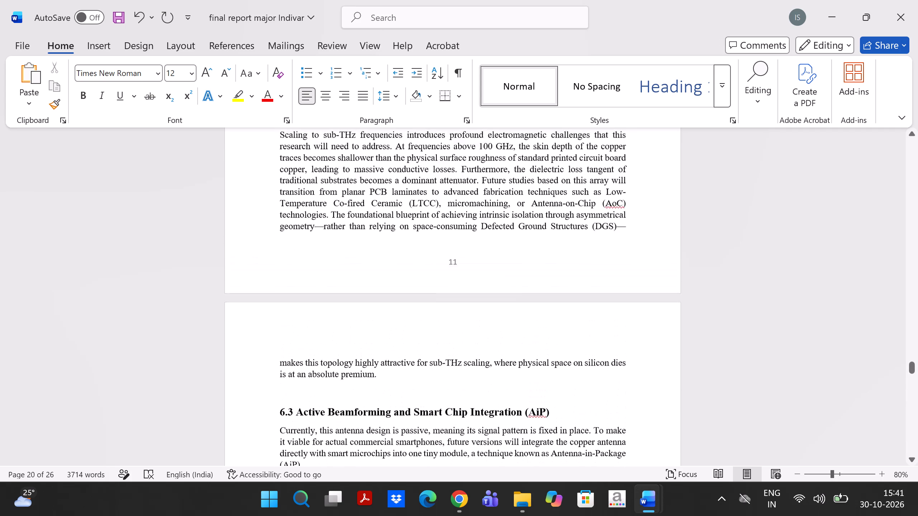
scroll(450, 370, up, 8)
scroll(450, 370, down, 1)
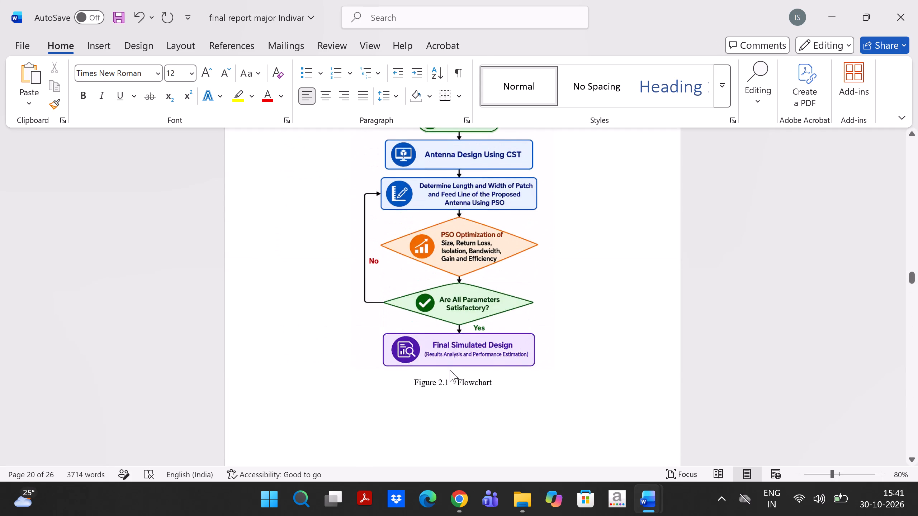
Paste the copied photo of the fabricated antenna at the top of the blank page following section 3.2 Software.
scroll(450, 370, down, 4)
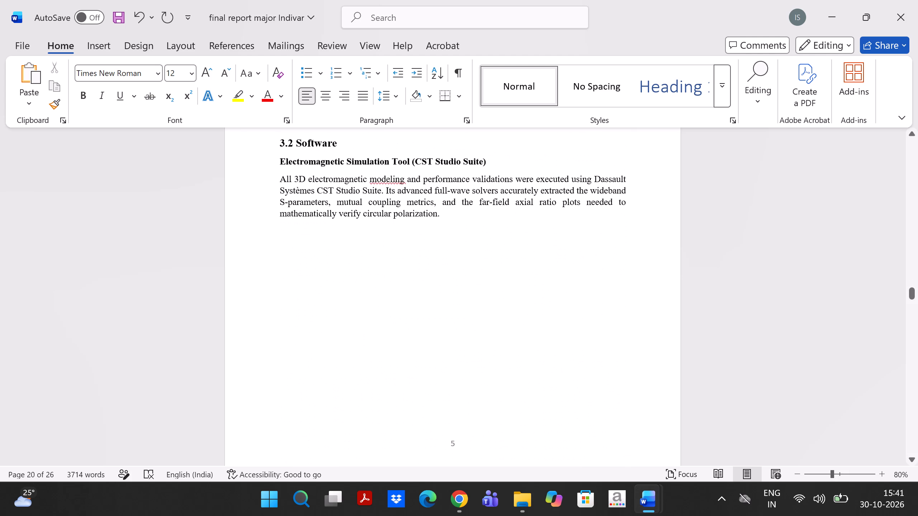
scroll(450, 370, down, 3)
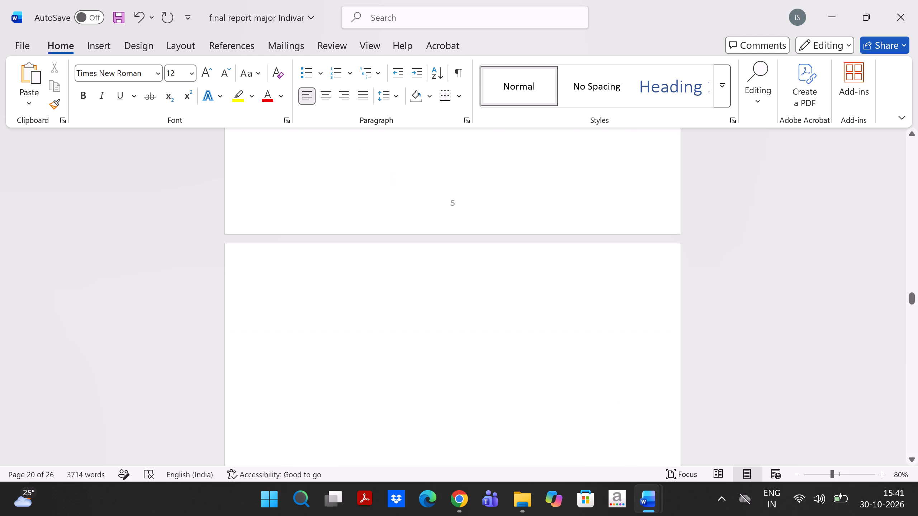
scroll(450, 370, down, 3)
scroll(450, 370, up, 2)
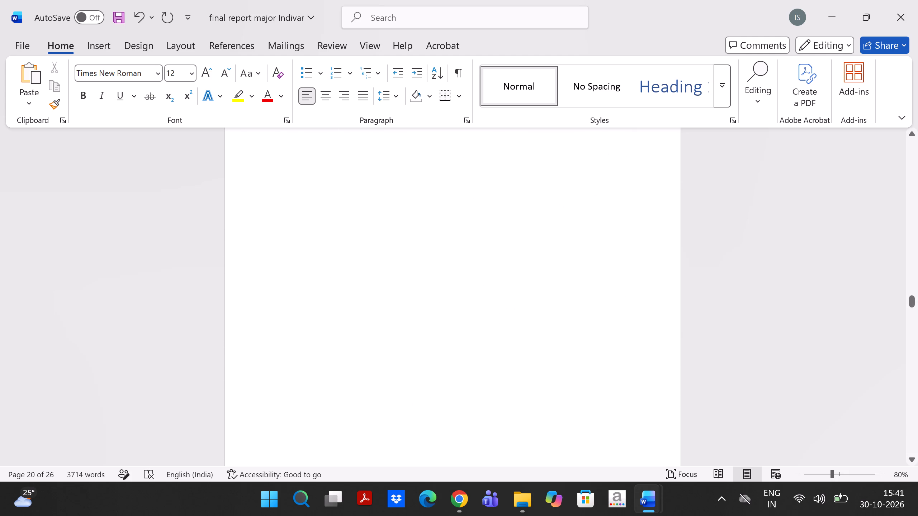
scroll(450, 370, up, 2)
click(328, 329)
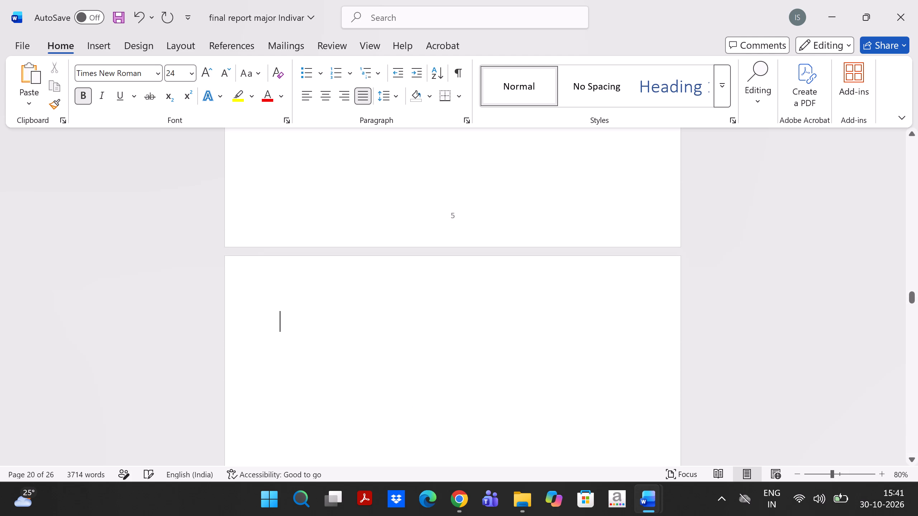
key(ctrl+v)
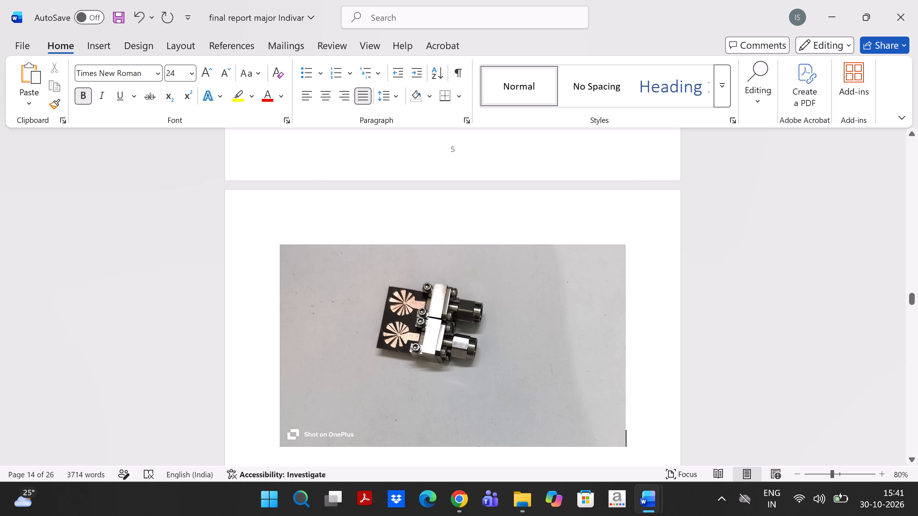
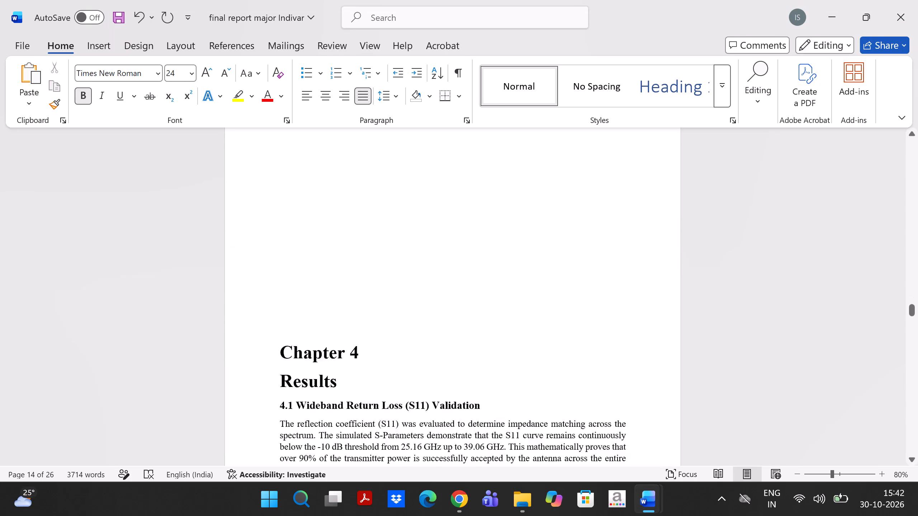
Look back through the pages before Chapter 4, up to the report's title page.
scroll(406, 363, up, 13)
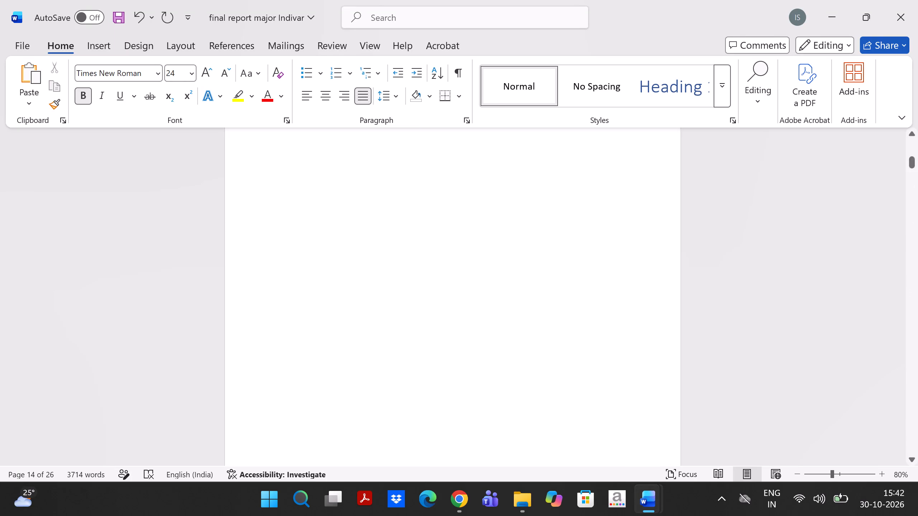
scroll(406, 363, up, 5)
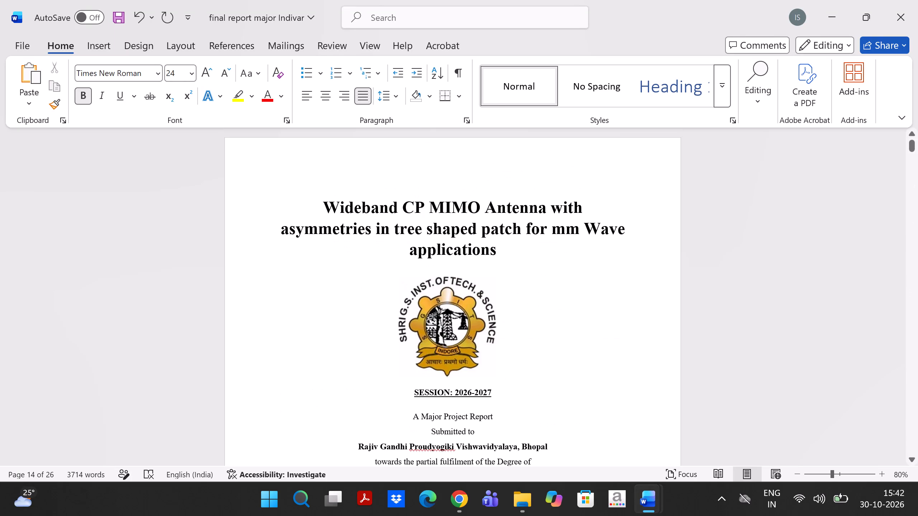
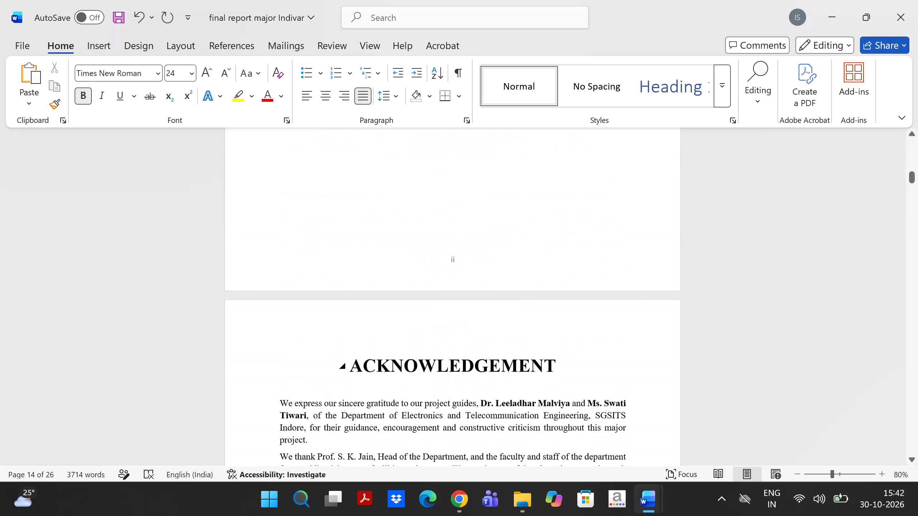
Make the Head of the Department's name, including the title, bold in the Acknowledgement's second paragraph.
scroll(407, 360, down, 2)
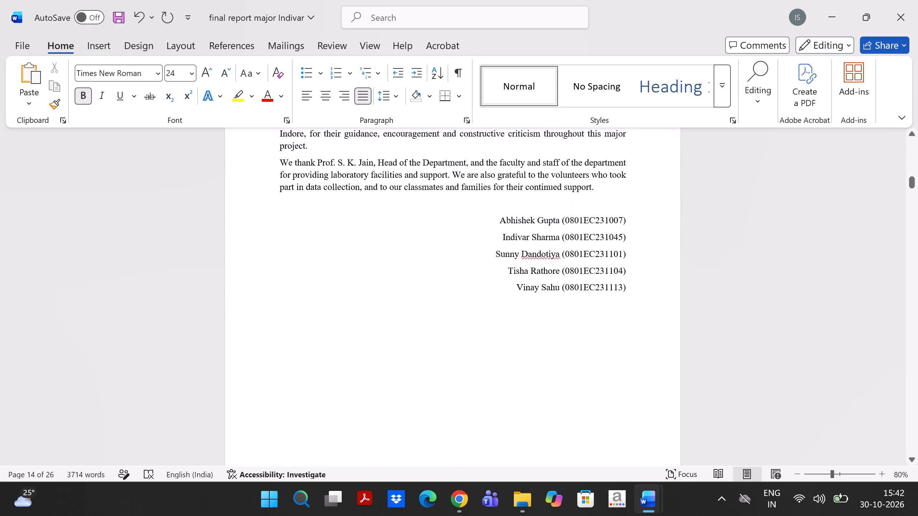
scroll(407, 360, down, 1)
scroll(407, 360, up, 2)
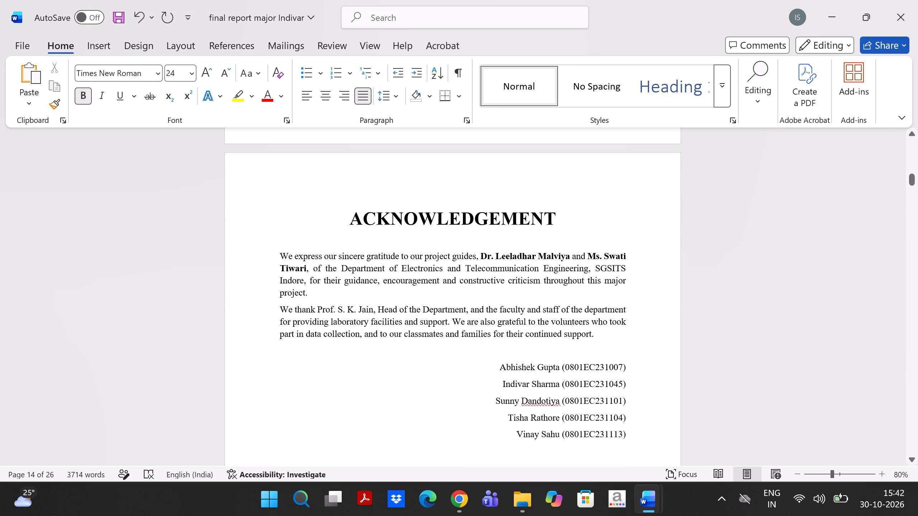
scroll(407, 360, down, 1)
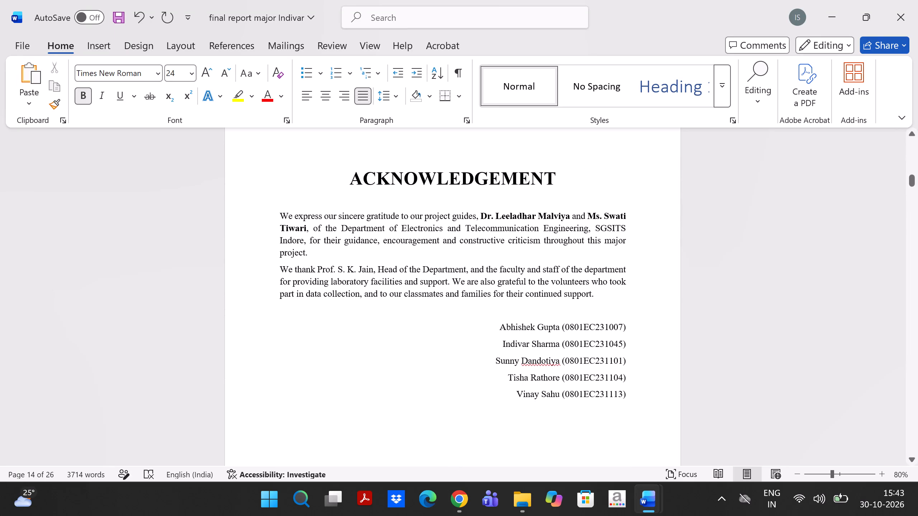
drag(317, 268, 320, 268)
drag(320, 268, 371, 267)
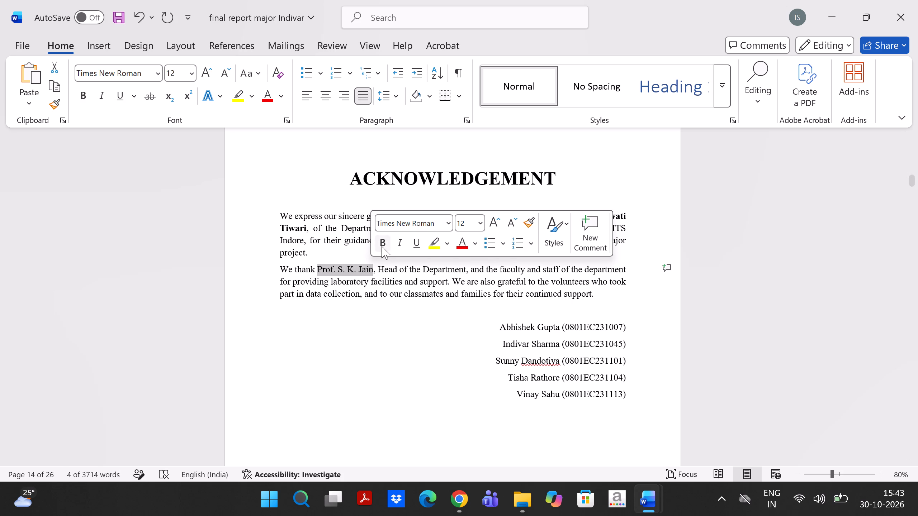
click(382, 246)
Make "Department of Electronics and Telecommunication Engineering, SGSITS Indore" bold in the Acknowledgement's first paragraph.
scroll(364, 368, down, 1)
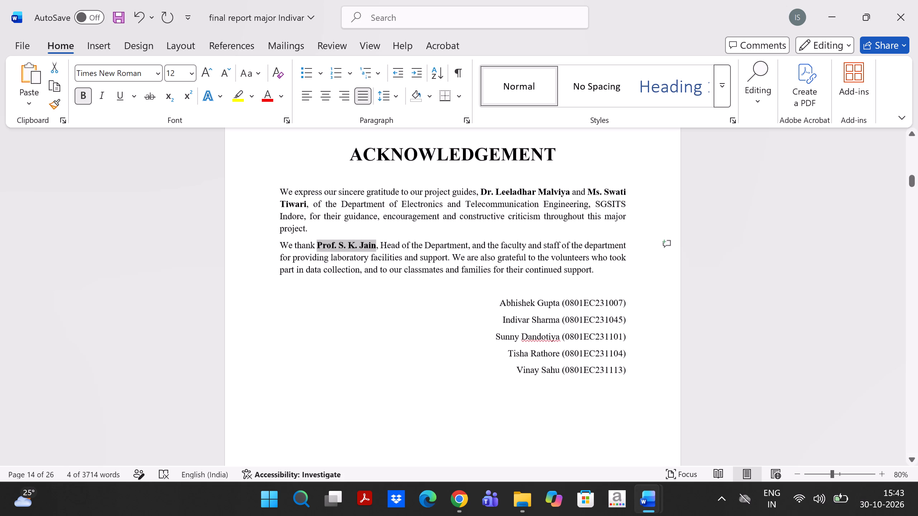
scroll(364, 368, down, 1)
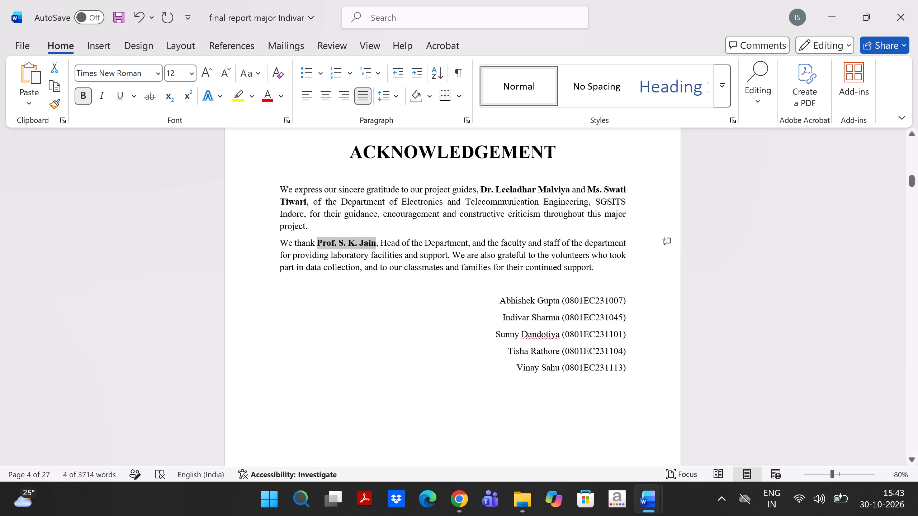
drag(341, 199, 408, 206)
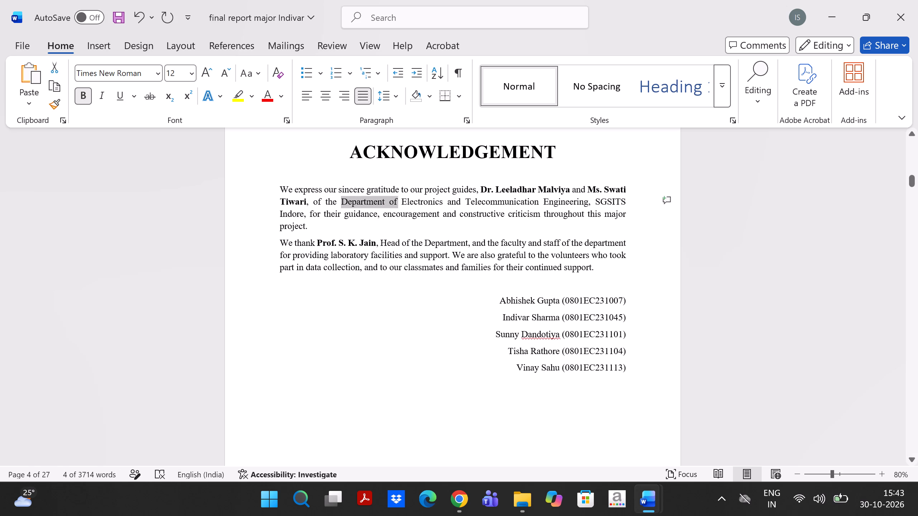
drag(408, 206, 303, 216)
click(309, 197)
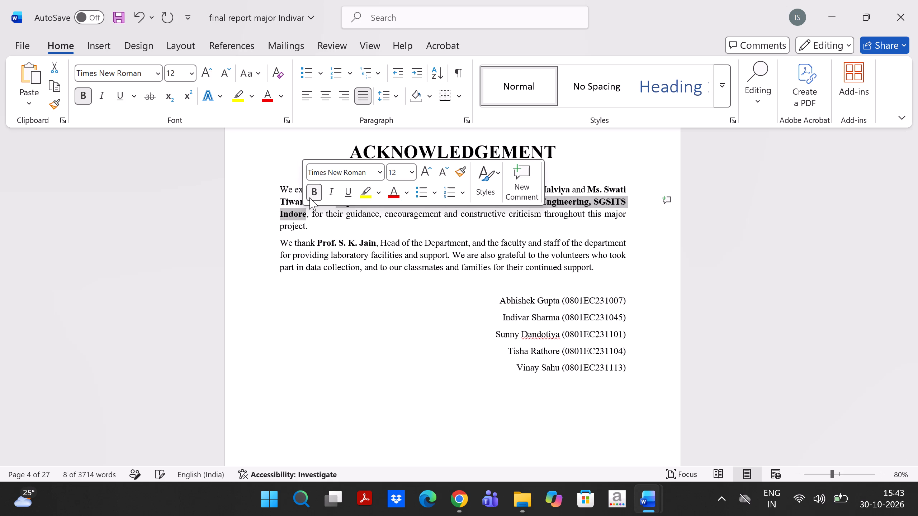
click(373, 359)
Check the rest of the Acknowledgement, the Abstract page and the entries of the Contents list.
scroll(373, 359, down, 1)
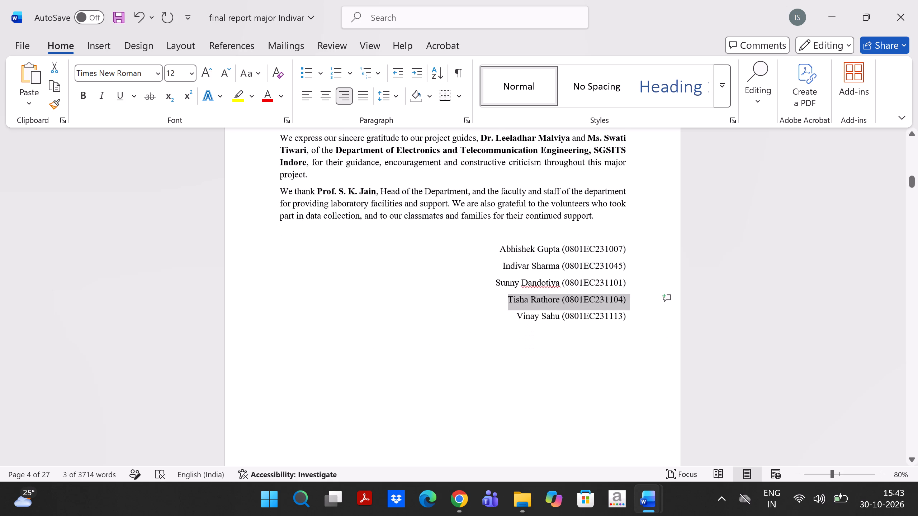
scroll(373, 359, down, 2)
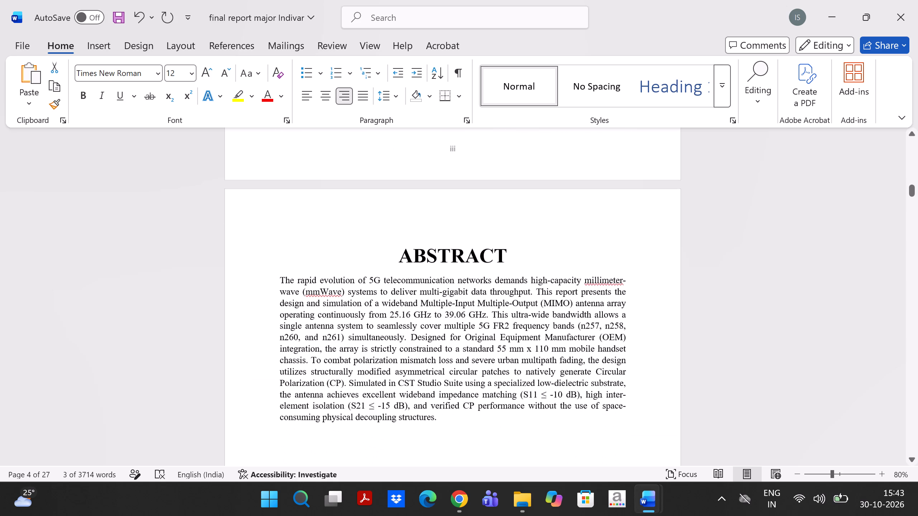
scroll(373, 359, down, 2)
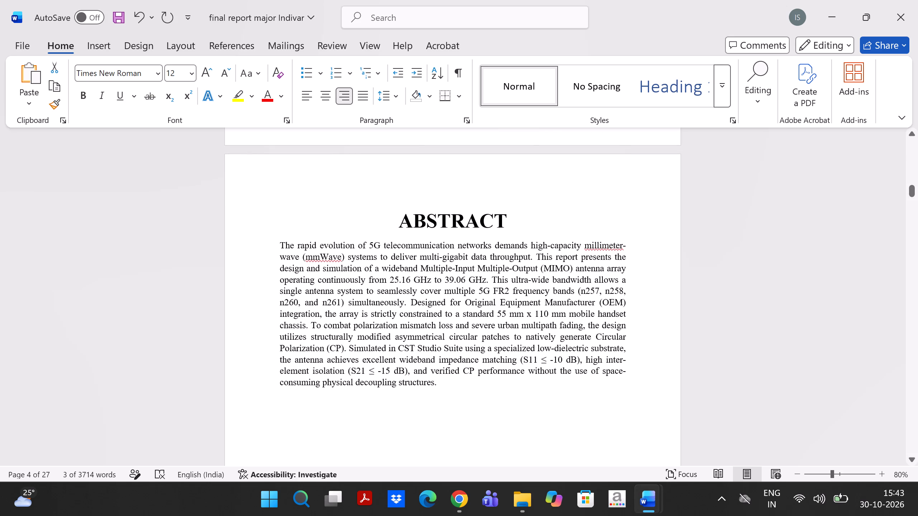
scroll(378, 289, down, 1)
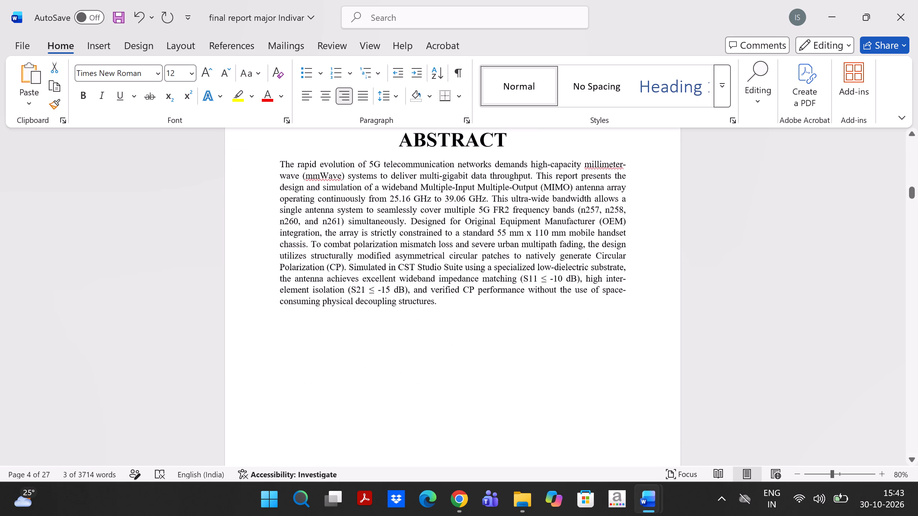
scroll(378, 289, down, 4)
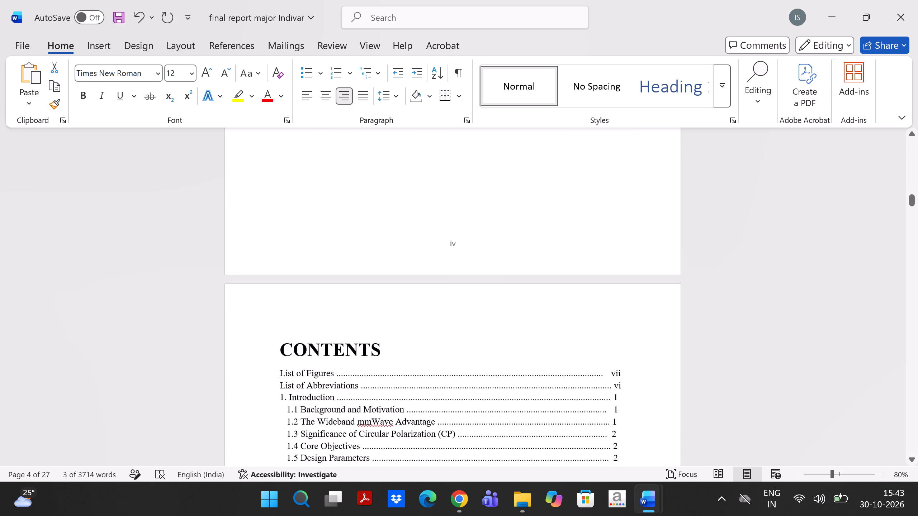
scroll(378, 289, down, 3)
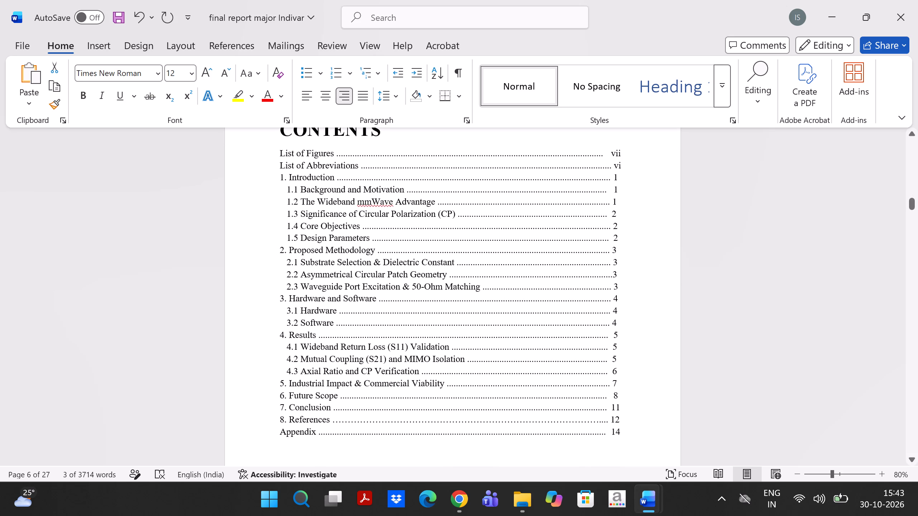
Add the Contents entry "3.3 Hardware images" below 3.2 Software, indented like its neighbours, with a dotted leader and page number 5.
click(618, 321)
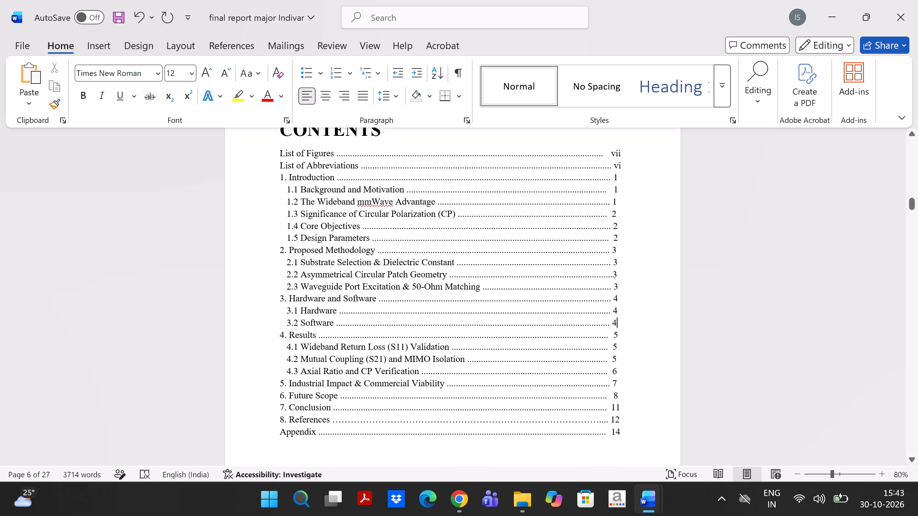
key(Return)
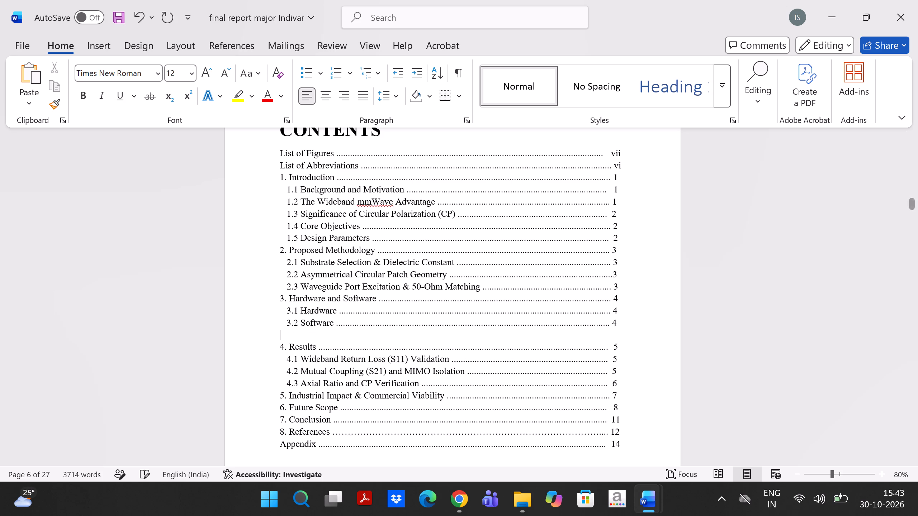
key(space)
key(space)
key(space)
text(3.3)
key(space)
text(Hardwaere)
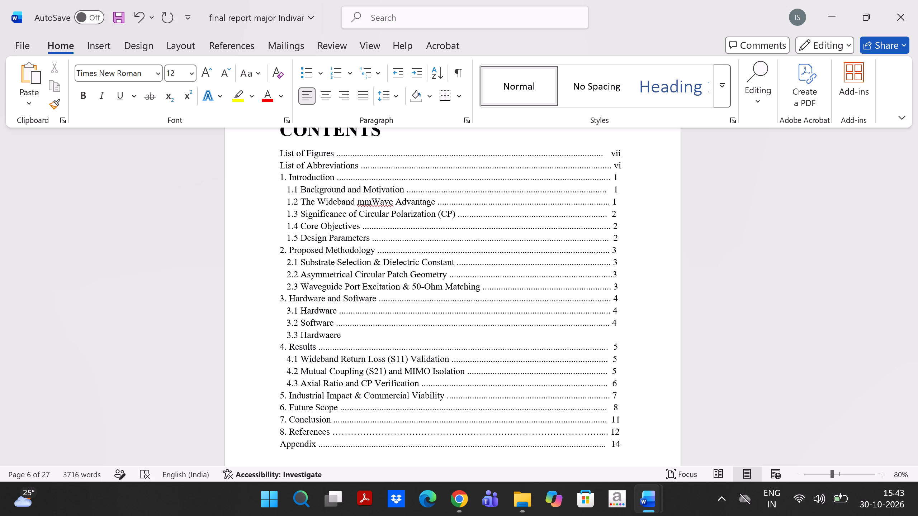
key(BackSpace)
key(BackSpace)
key(BackSpace)
text(re images)
key(space)
text(.)
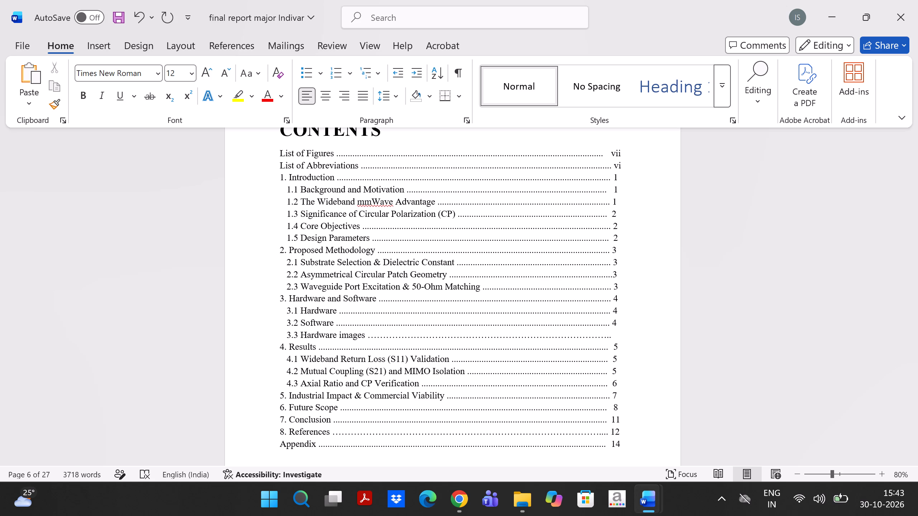
key(space)
text(5)
Reduce the height of the first hardware photo, on the page after section 3.2 Software, keeping its full text width.
scroll(618, 321, down, 1)
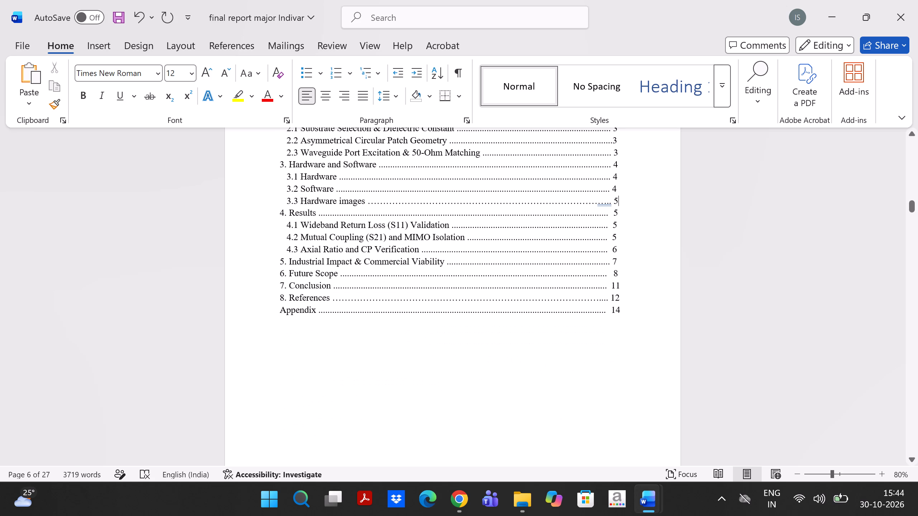
scroll(618, 321, down, 8)
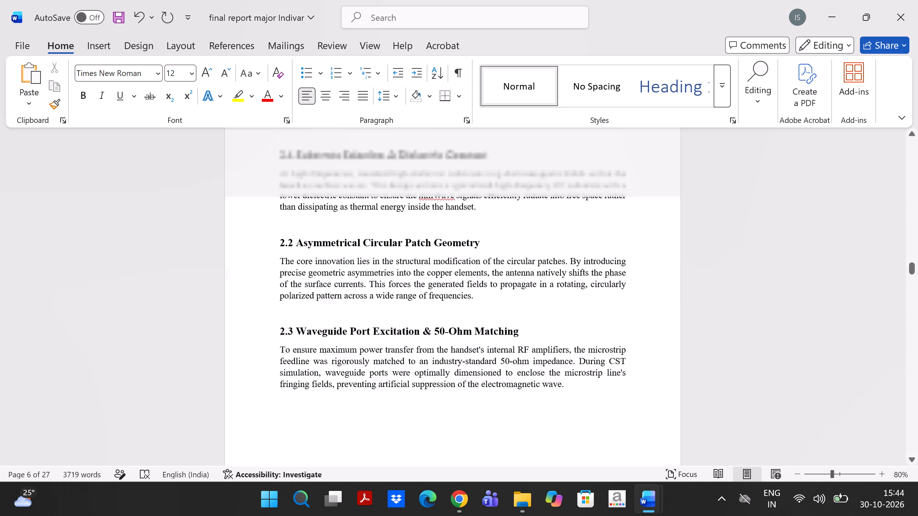
scroll(618, 321, down, 2)
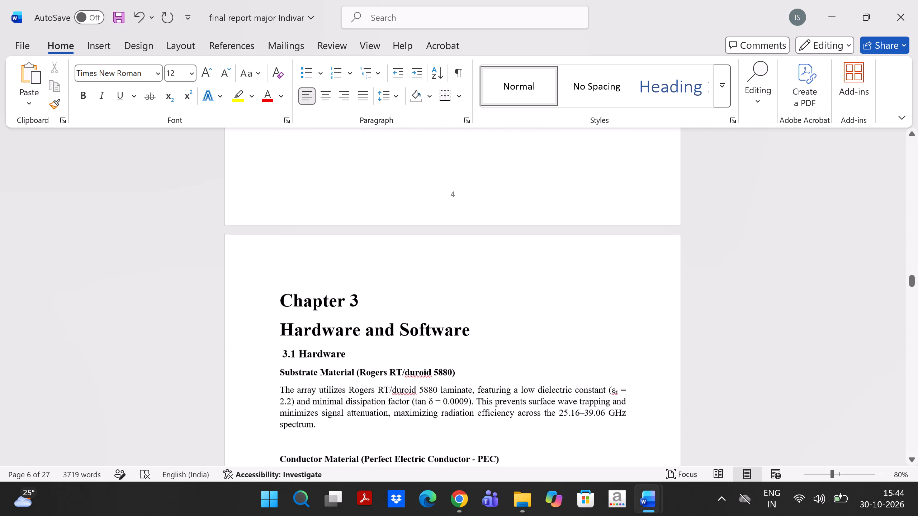
scroll(618, 321, down, 2)
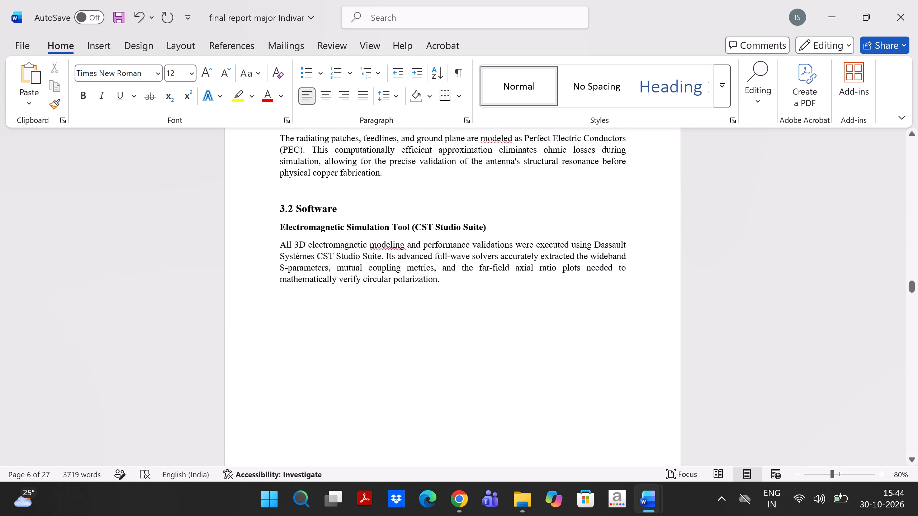
scroll(618, 321, down, 3)
scroll(618, 321, up, 1)
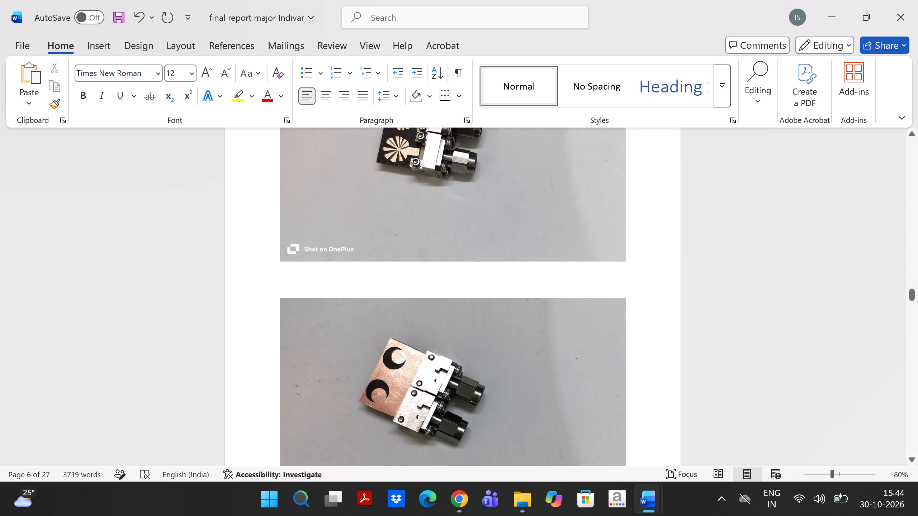
scroll(618, 321, up, 1)
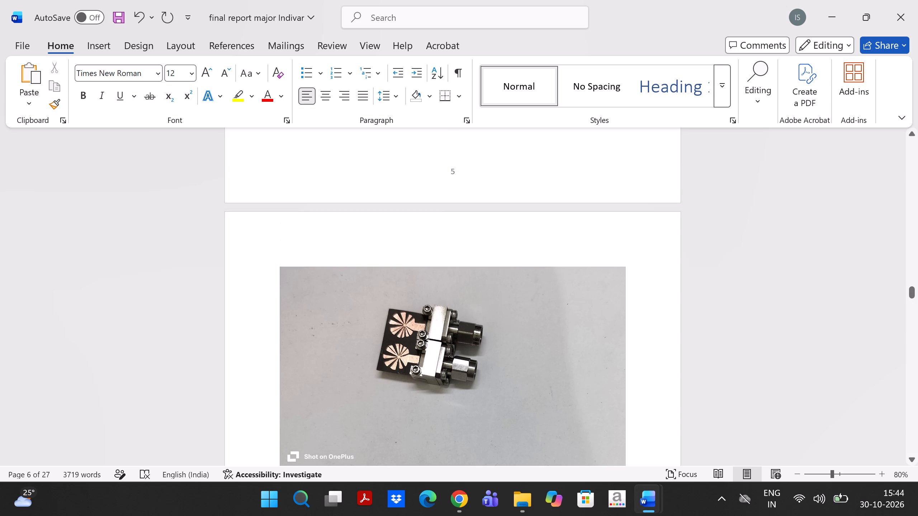
click(279, 268)
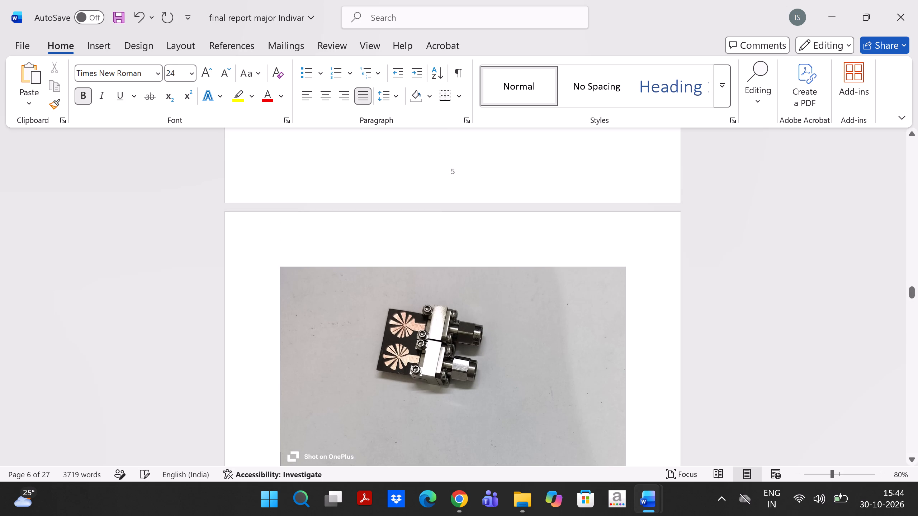
double_click(279, 268)
click(279, 268)
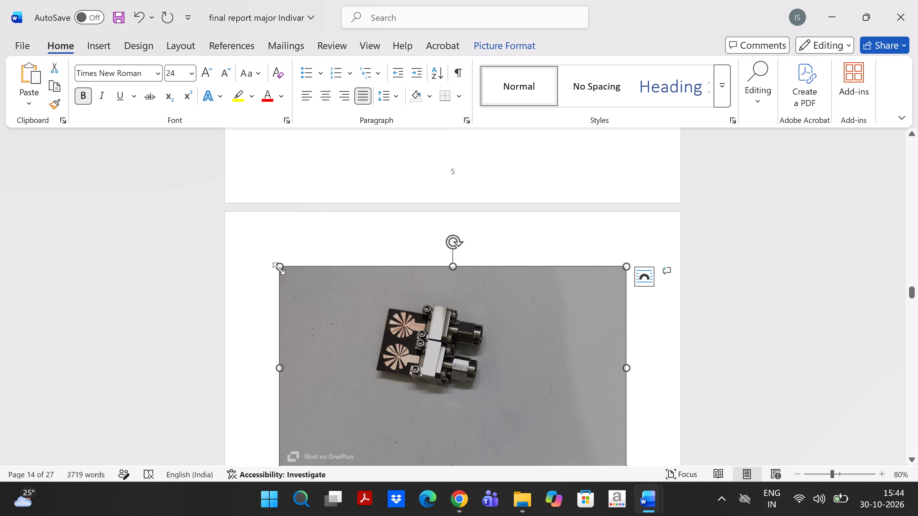
drag(434, 320, 433, 329)
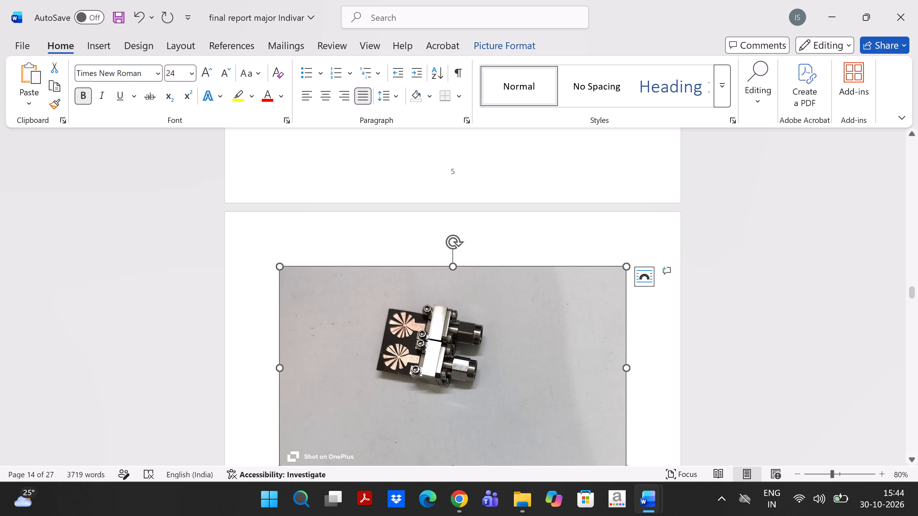
drag(450, 268, 453, 311)
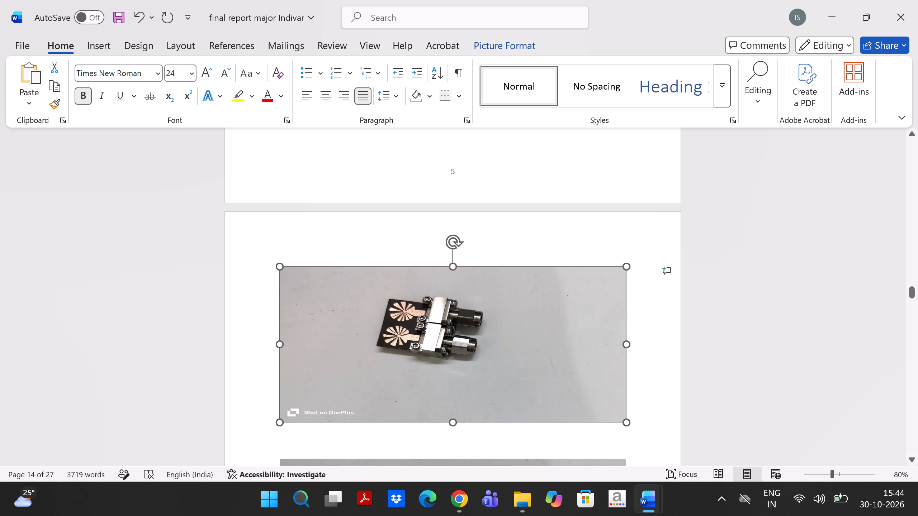
drag(453, 311, 454, 301)
Set the first hardware photo to Top and Bottom text wrapping and move it down to free the top of its page.
click(650, 282)
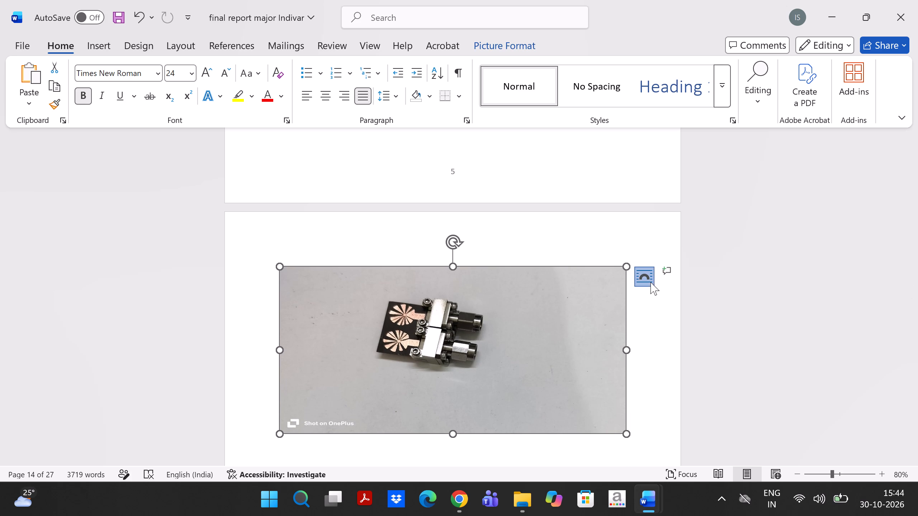
click(749, 357)
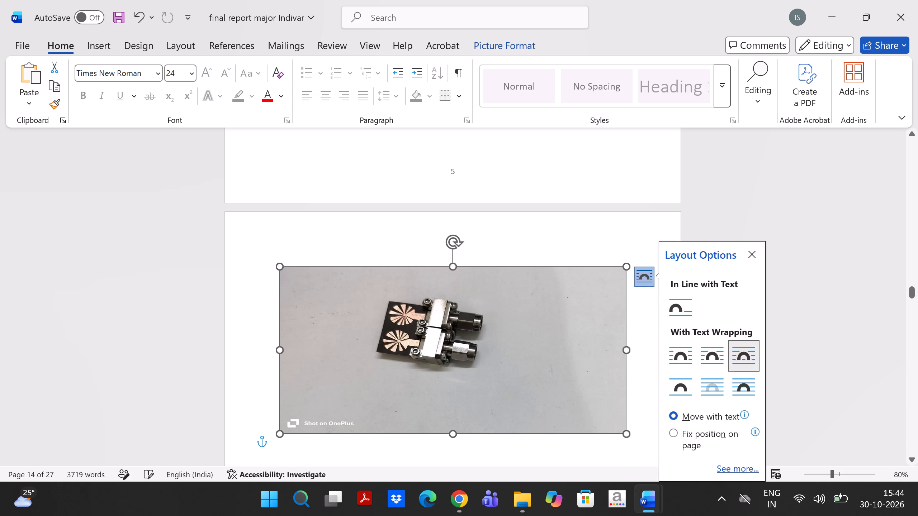
scroll(510, 360, down, 1)
drag(451, 236, 439, 435)
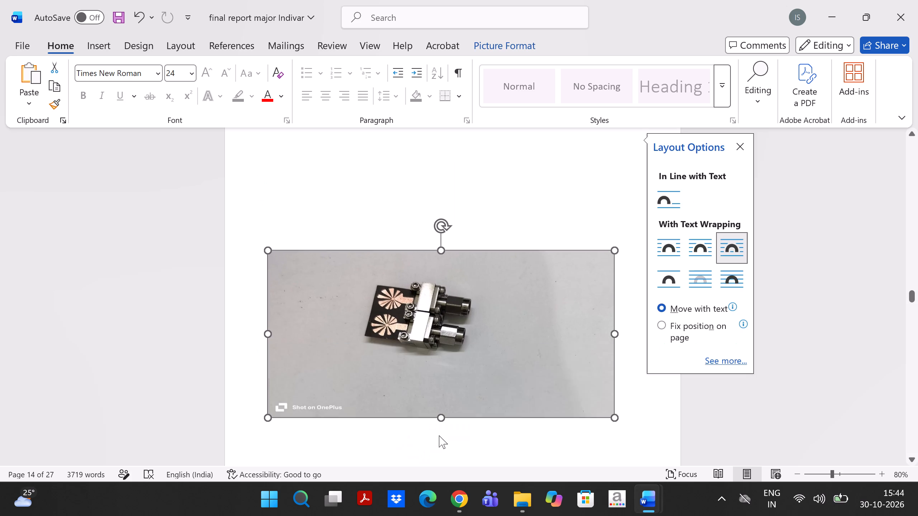
Add the heading "Hardware Images" at the top of the hardware photo page, in the body above the first photo.
scroll(433, 328, up, 2)
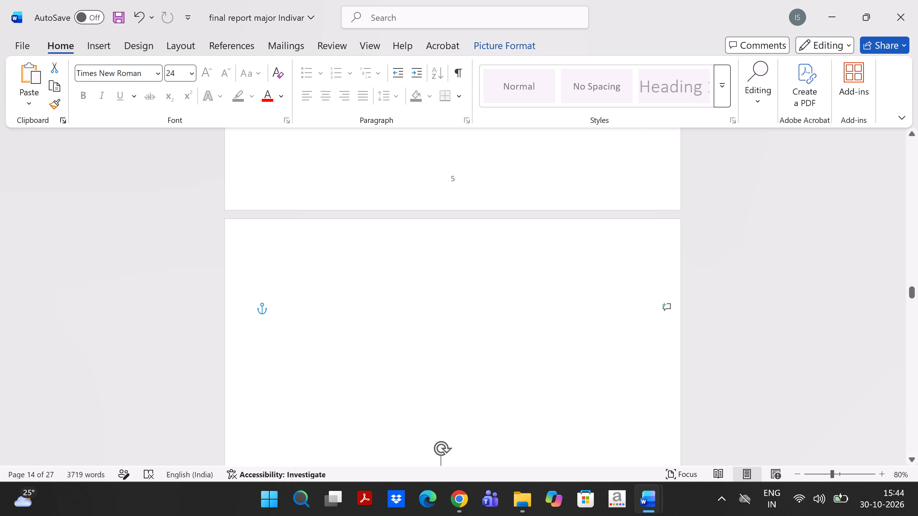
double_click(311, 272)
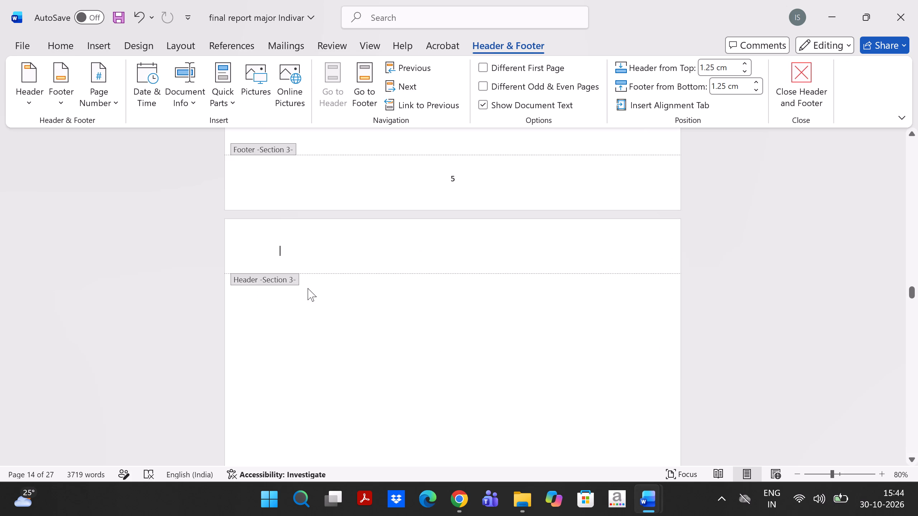
double_click(306, 292)
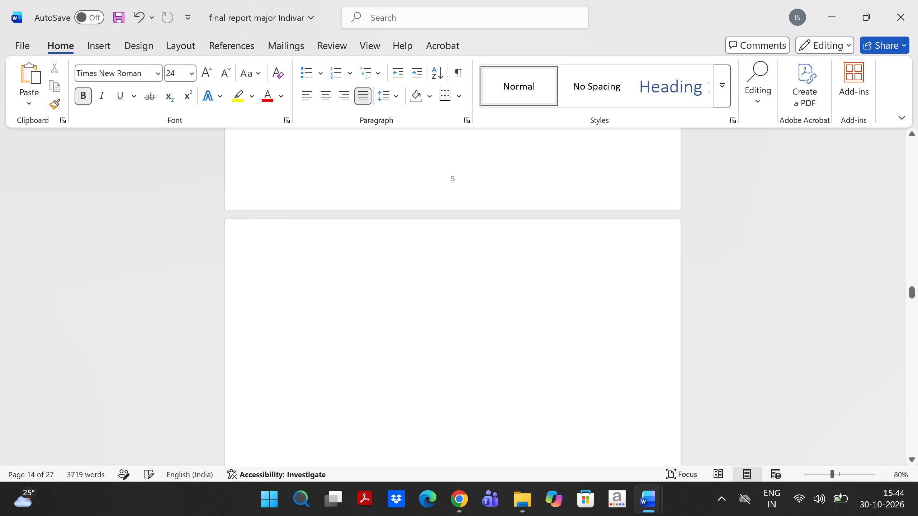
text(Har)
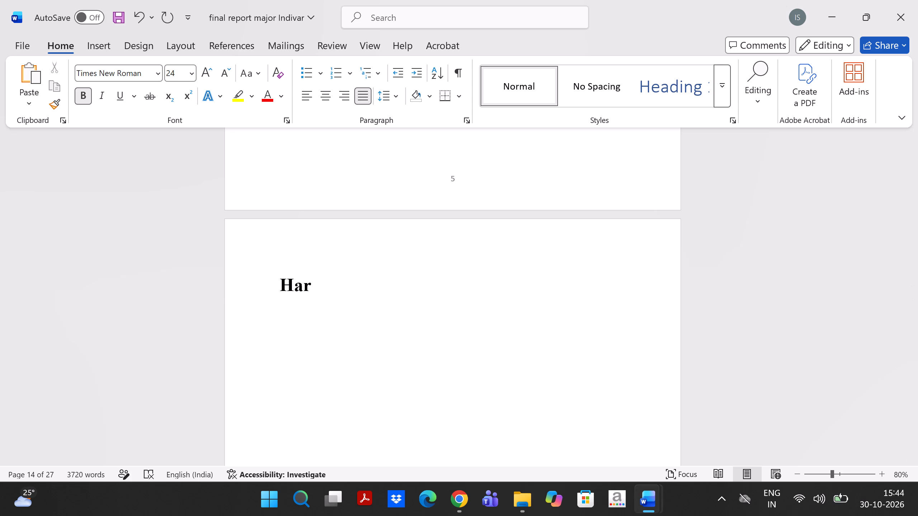
text(dware Images)
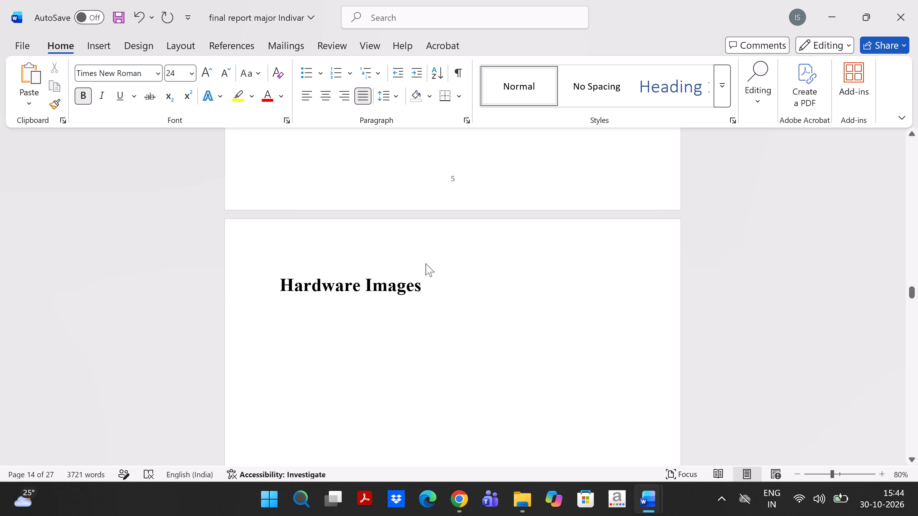
Left-align the "Hardware Images" heading to match the Chapter 3 headings.
drag(432, 295, 263, 303)
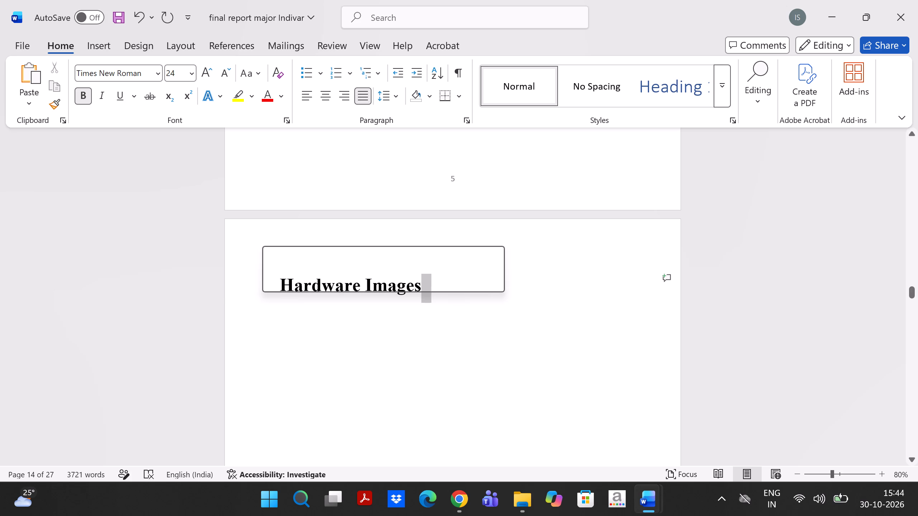
click(379, 327)
drag(430, 289, 272, 298)
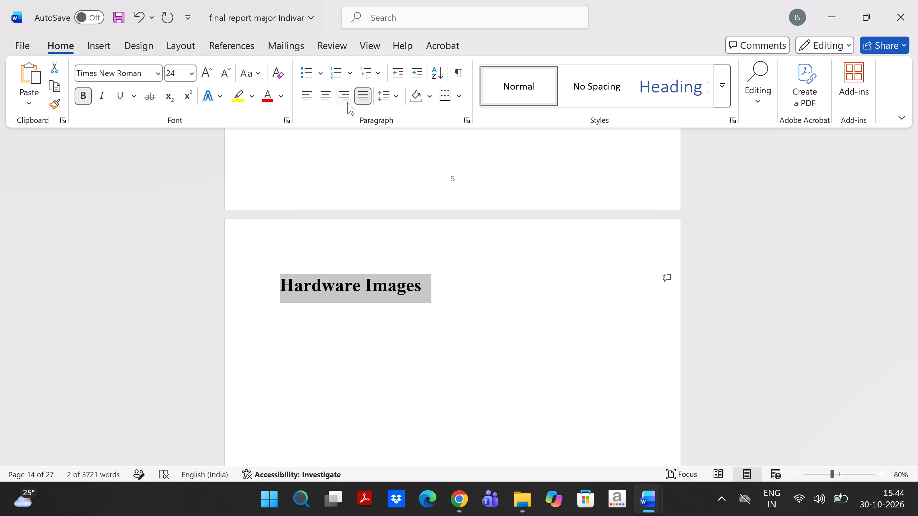
click(324, 97)
scroll(386, 214, up, 1)
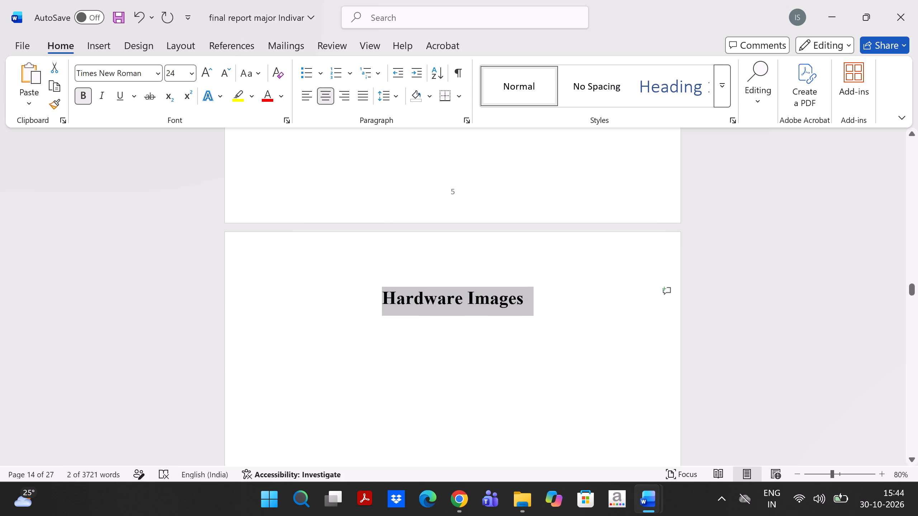
scroll(386, 214, up, 3)
scroll(386, 214, down, 1)
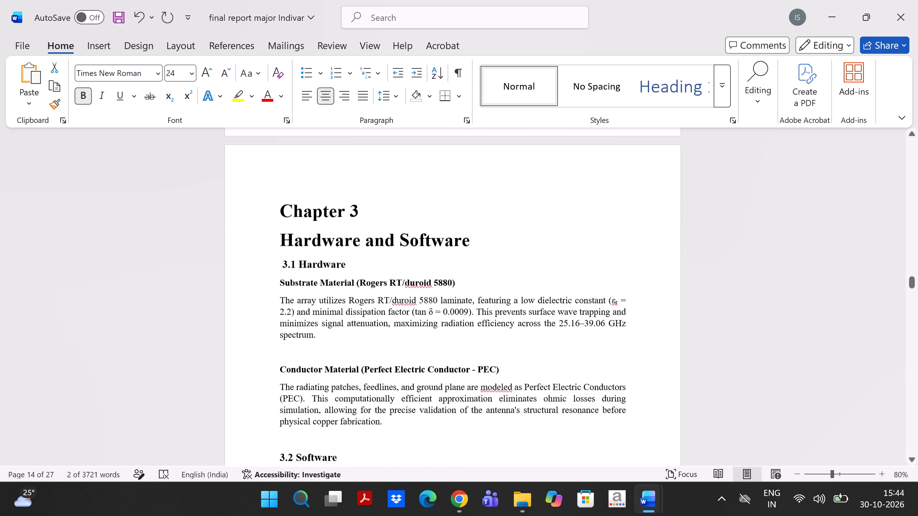
scroll(386, 214, down, 3)
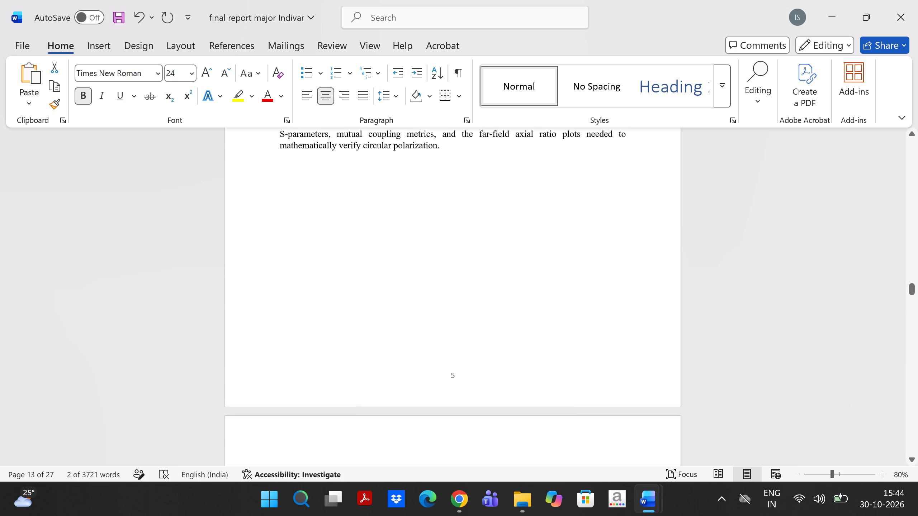
scroll(386, 214, down, 3)
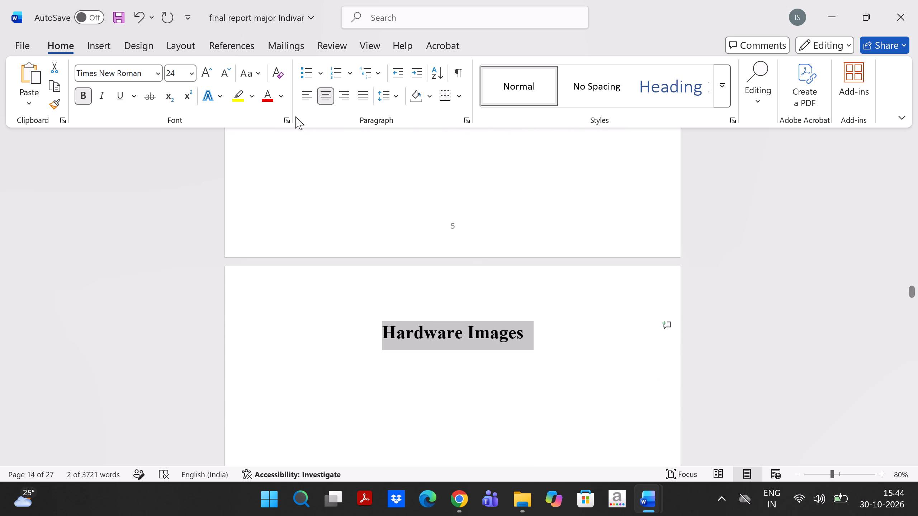
click(307, 97)
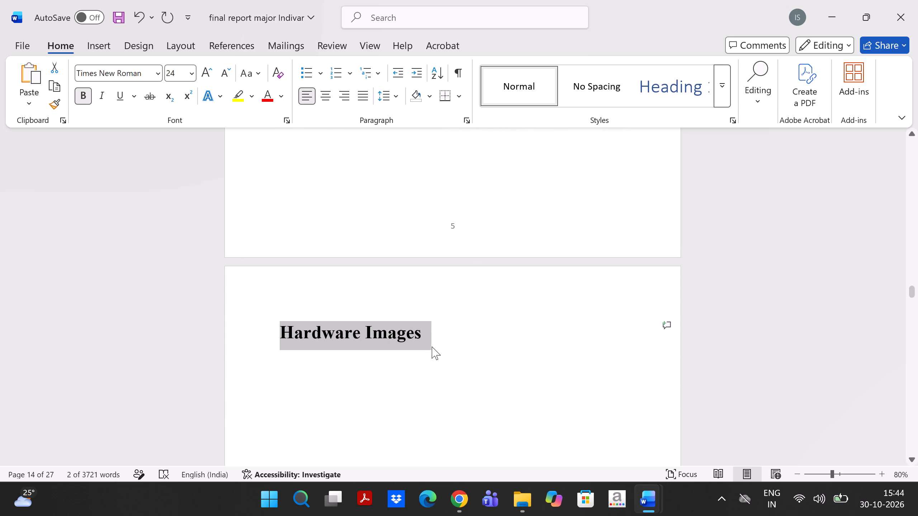
click(432, 347)
Move the first hardware photo up directly below the "Hardware Images" heading, lined up with the text margins.
scroll(432, 347, down, 2)
click(432, 347)
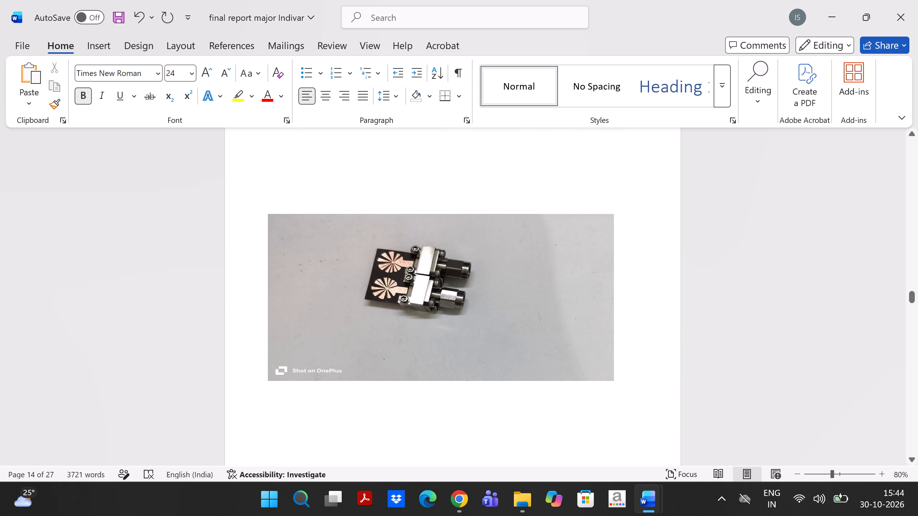
scroll(432, 347, up, 1)
drag(432, 347, 417, 184)
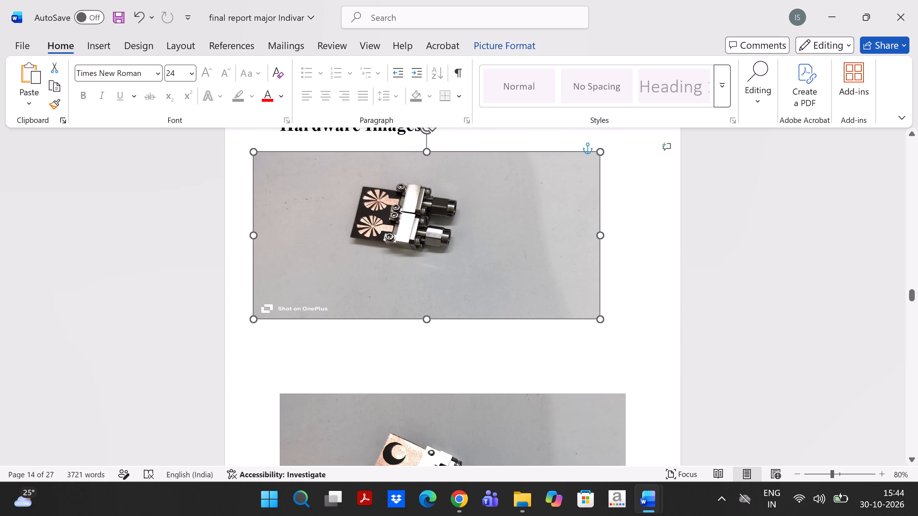
drag(417, 184, 444, 180)
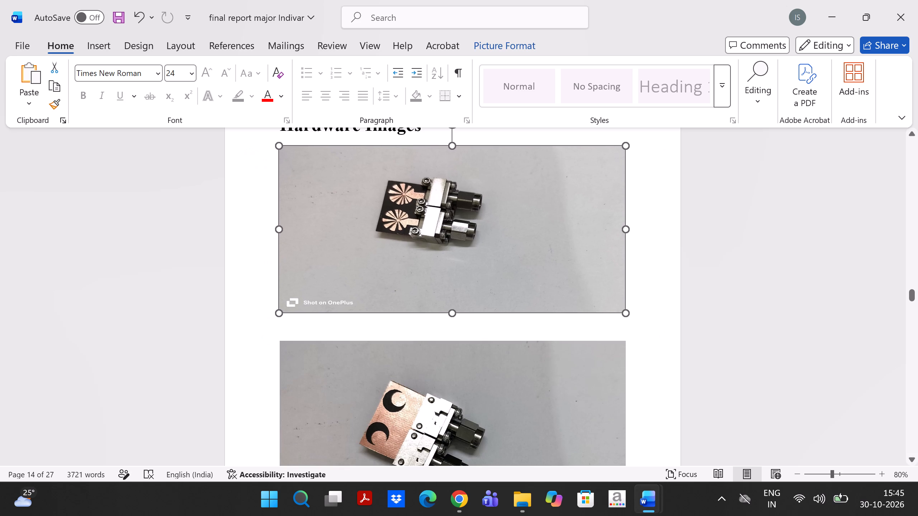
drag(444, 180, 444, 181)
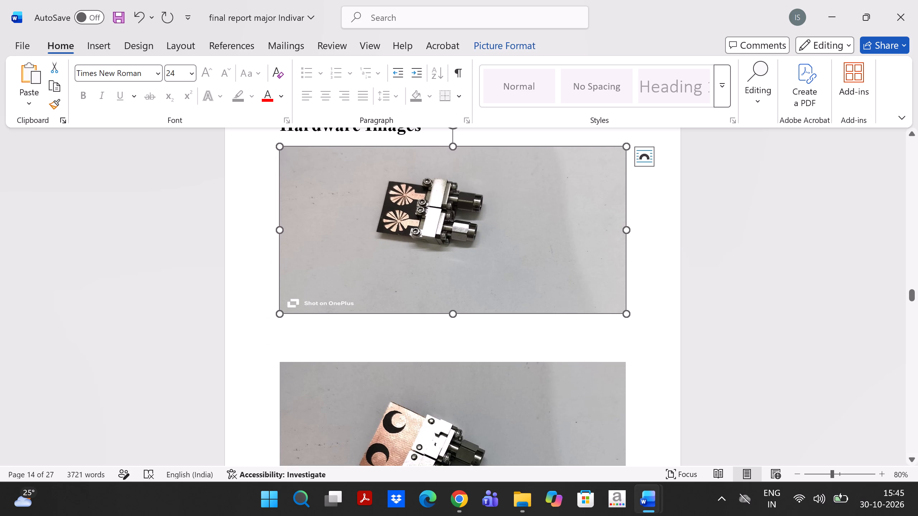
scroll(441, 394, up, 1)
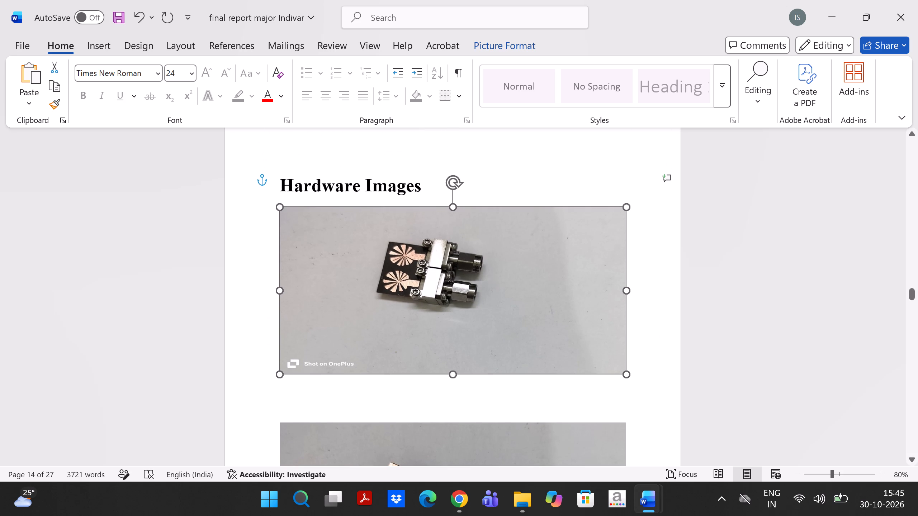
scroll(471, 436, down, 1)
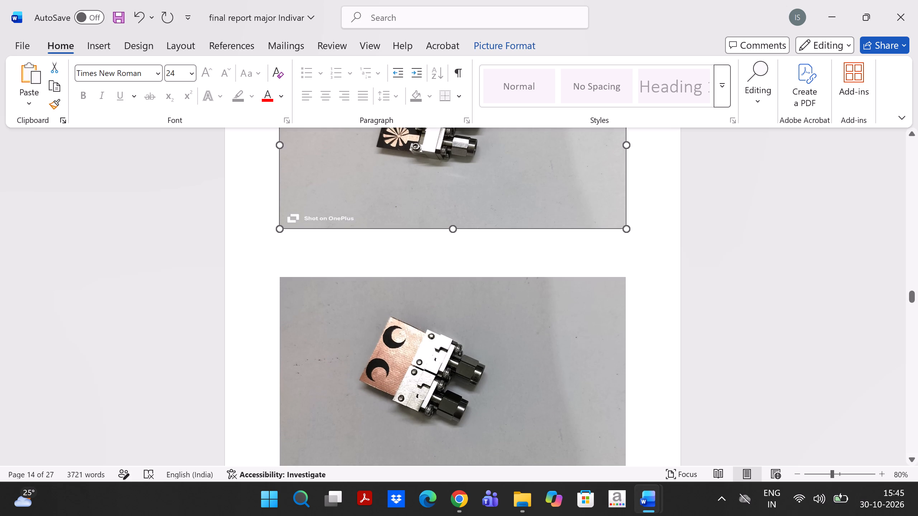
scroll(471, 436, up, 1)
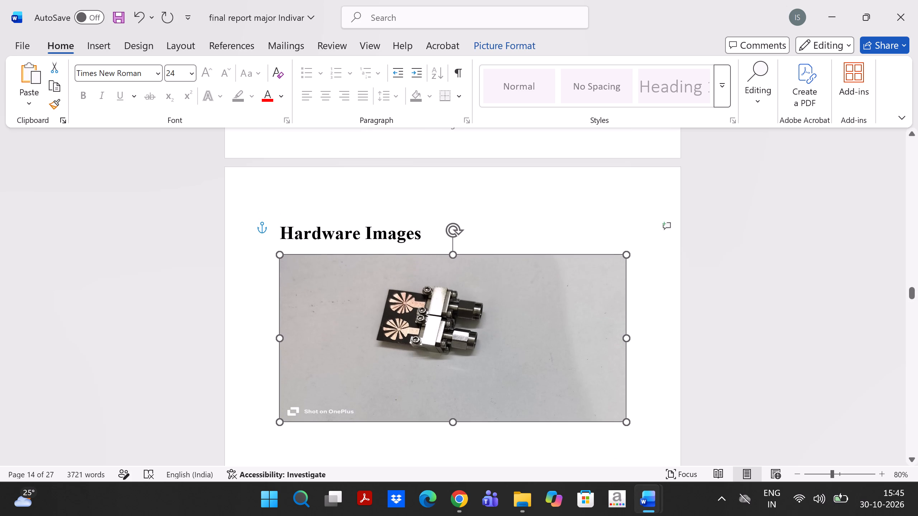
scroll(456, 415, down, 1)
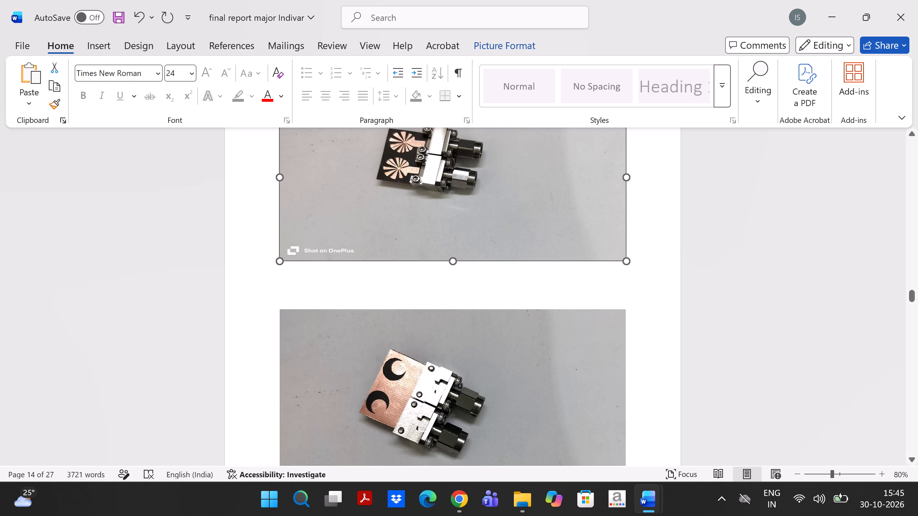
Set the second hardware photo to Top and Bottom text wrapping and move it slightly up towards the first photo.
click(417, 409)
drag(417, 409, 417, 392)
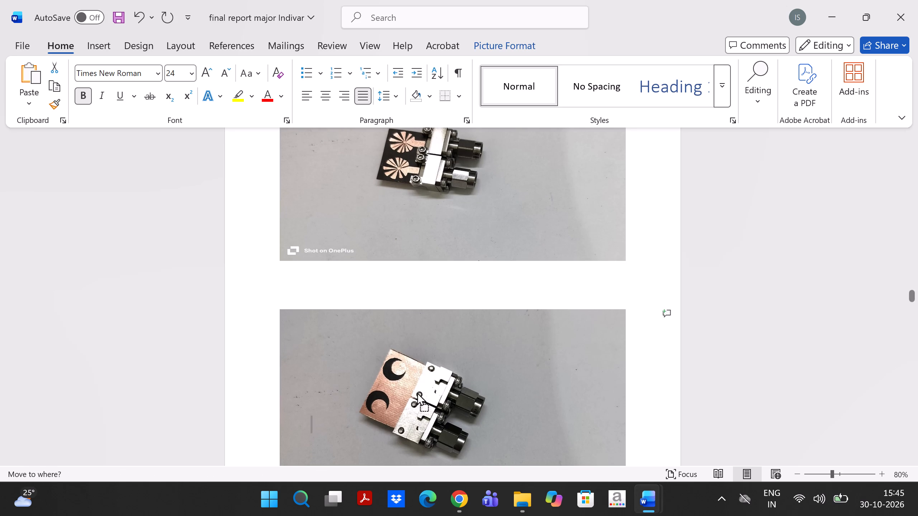
drag(417, 392, 415, 373)
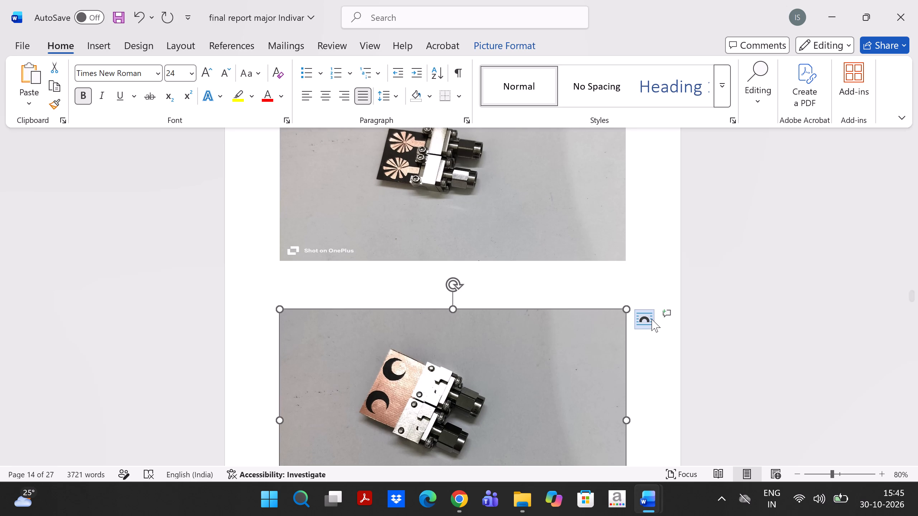
click(652, 319)
drag(444, 402, 444, 388)
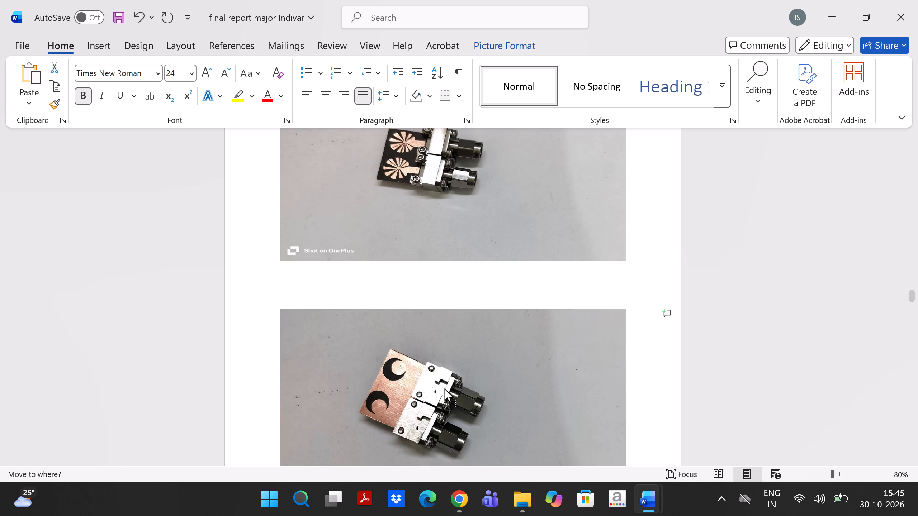
drag(444, 388, 444, 386)
click(649, 323)
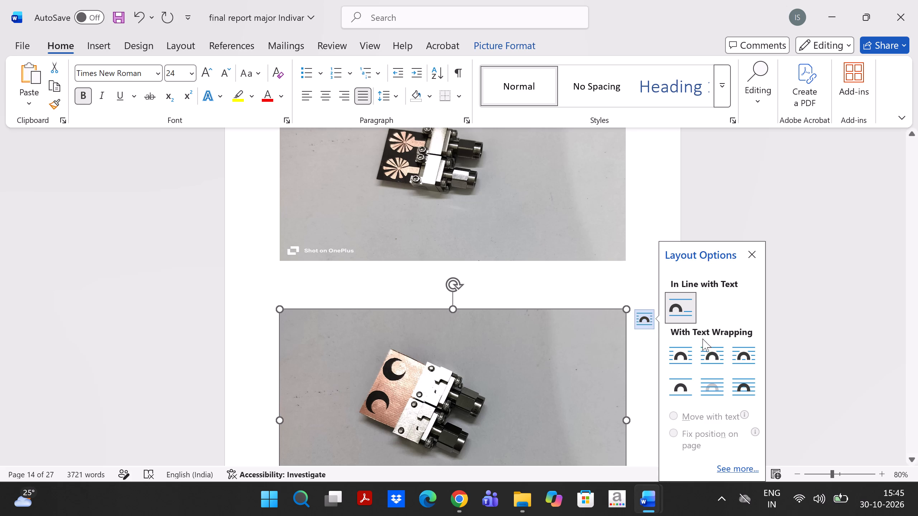
click(733, 355)
drag(458, 378, 454, 371)
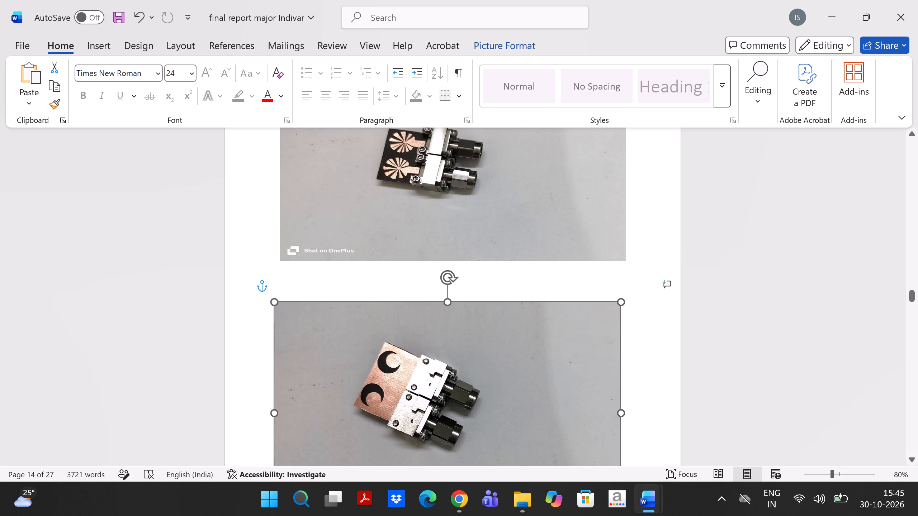
drag(454, 371, 455, 366)
scroll(455, 366, up, 1)
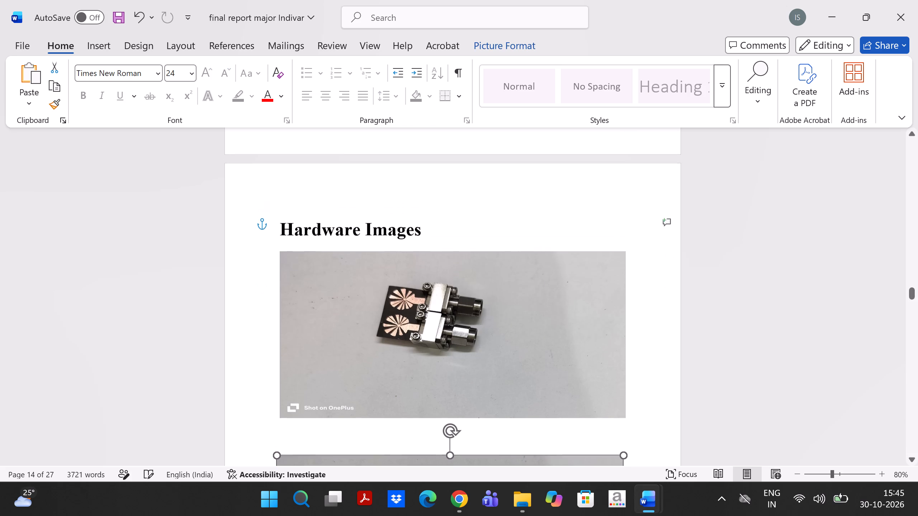
scroll(455, 366, down, 1)
Insert an empty paragraph after the "Hardware Images" heading.
click(436, 251)
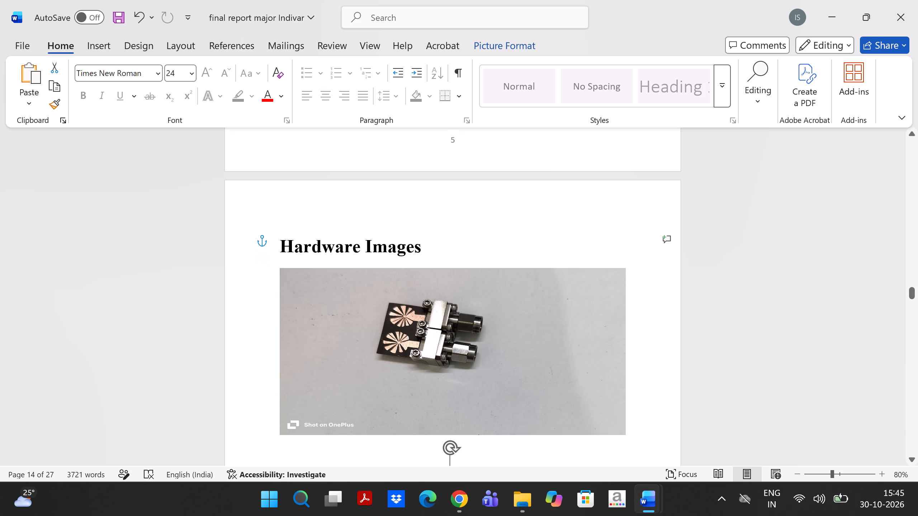
key(Return)
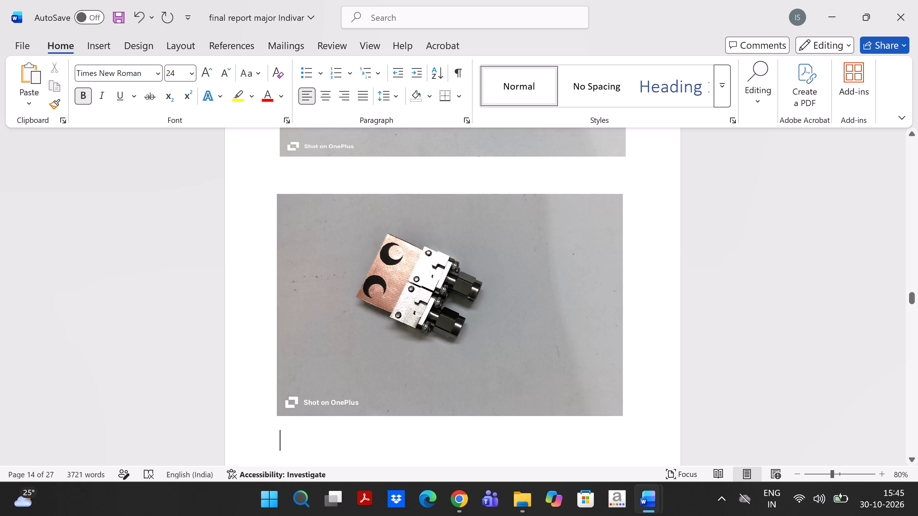
Delete the surplus blank lines above the "Chapter 4" heading so the chapter starts at the top of the page after the hardware images.
scroll(436, 251, up, 2)
scroll(436, 251, down, 3)
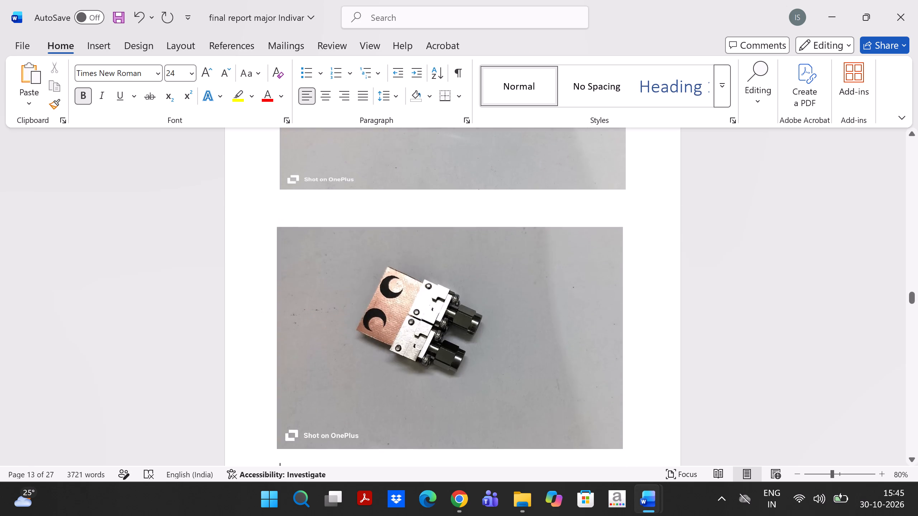
scroll(436, 251, down, 4)
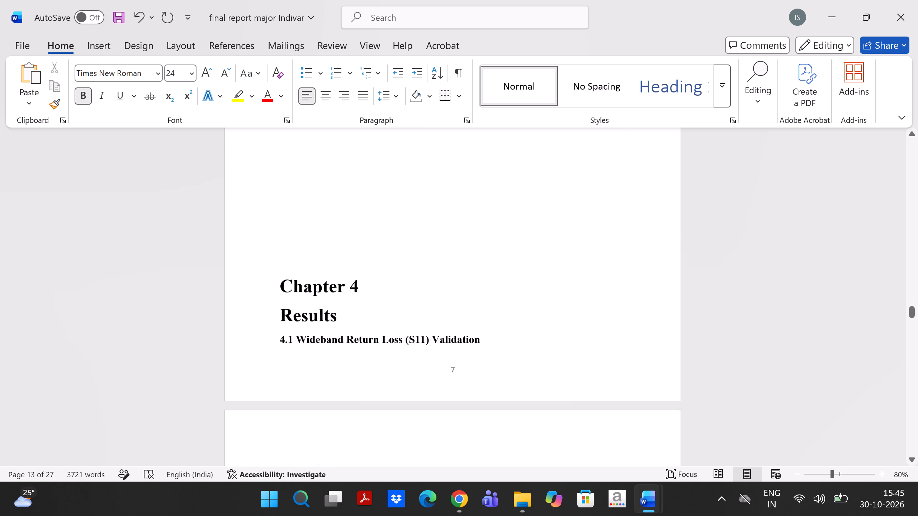
click(279, 259)
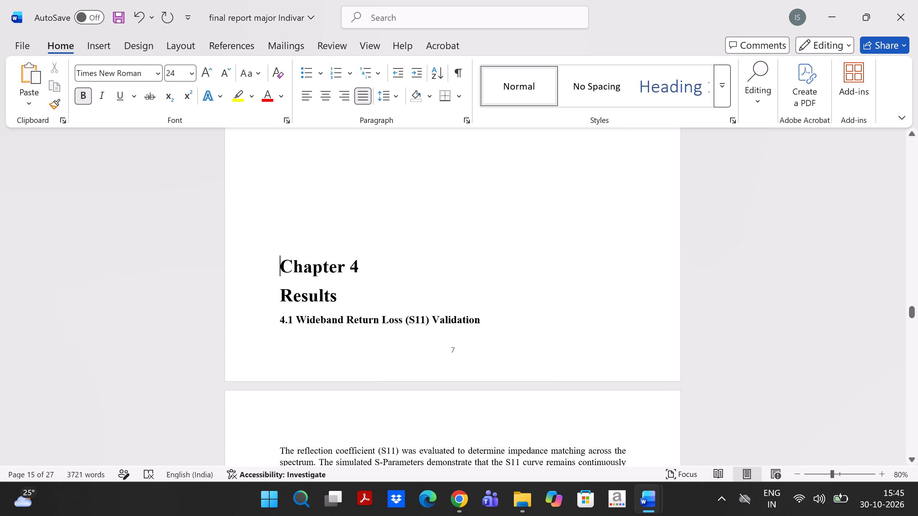
key(BackSpace)
key(BackSpace)
key(BackSpace)
key(BackSpace)
key(BackSpace)
key(BackSpace)
key(BackSpace)
key(BackSpace)
key(BackSpace)
key(BackSpace)
key(BackSpace)
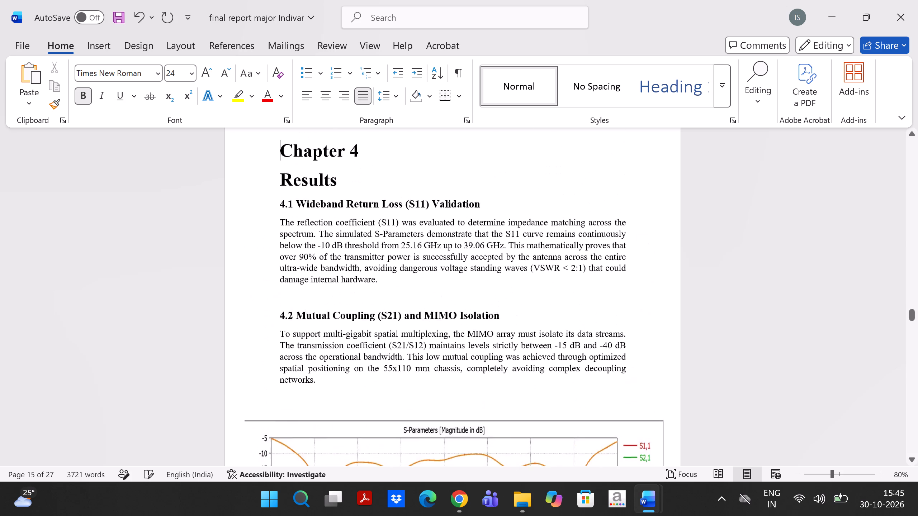
scroll(279, 259, up, 3)
scroll(279, 259, down, 1)
key(BackSpace)
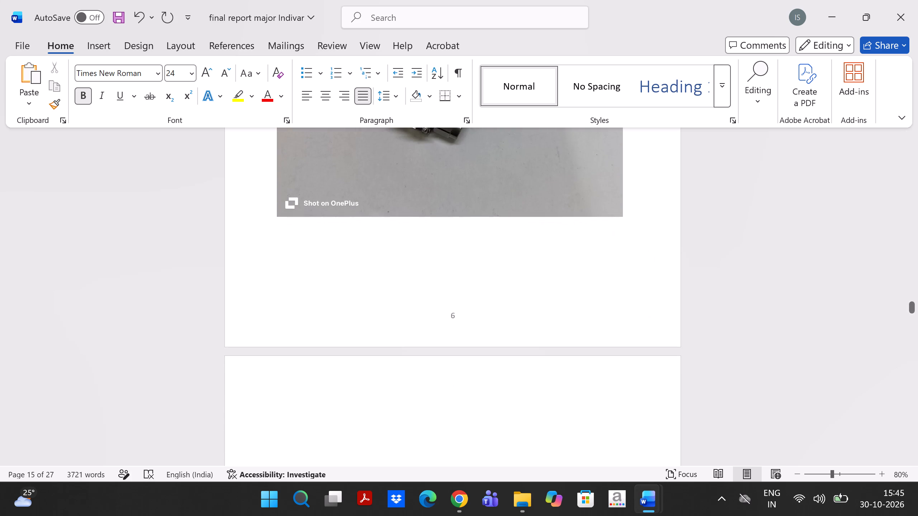
key(BackSpace)
key(BackSpace)
key(BackSpace)
key(Up)
key(BackSpace)
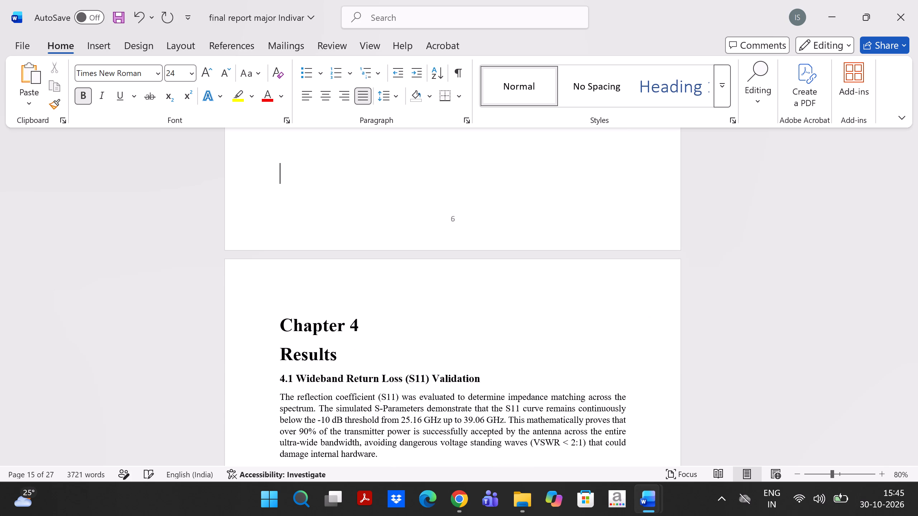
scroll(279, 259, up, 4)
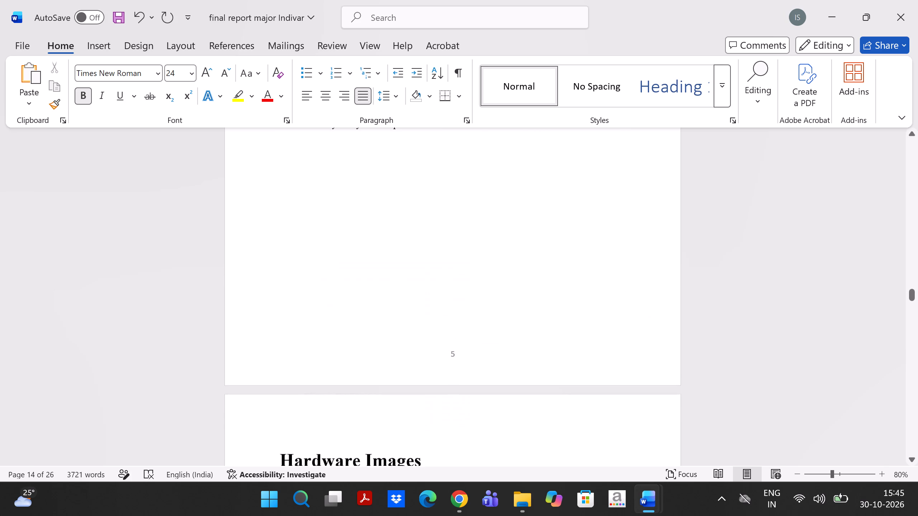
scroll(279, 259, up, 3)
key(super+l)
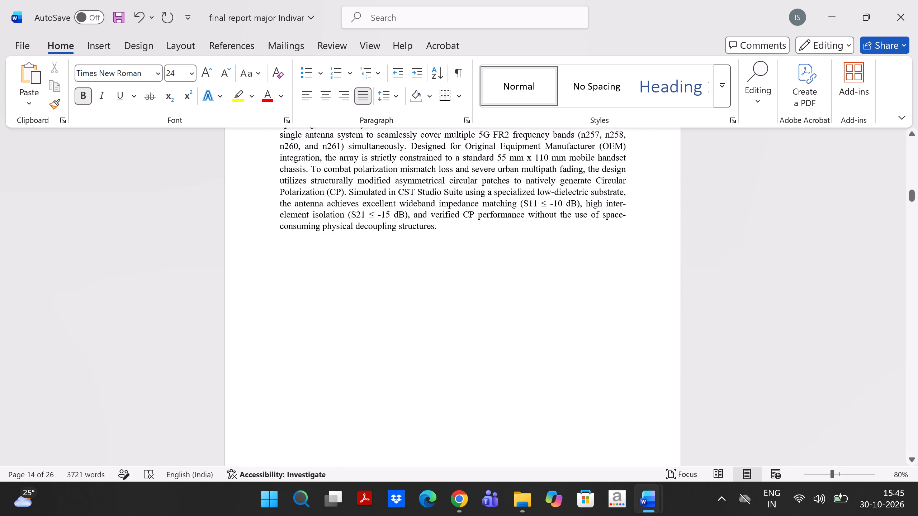